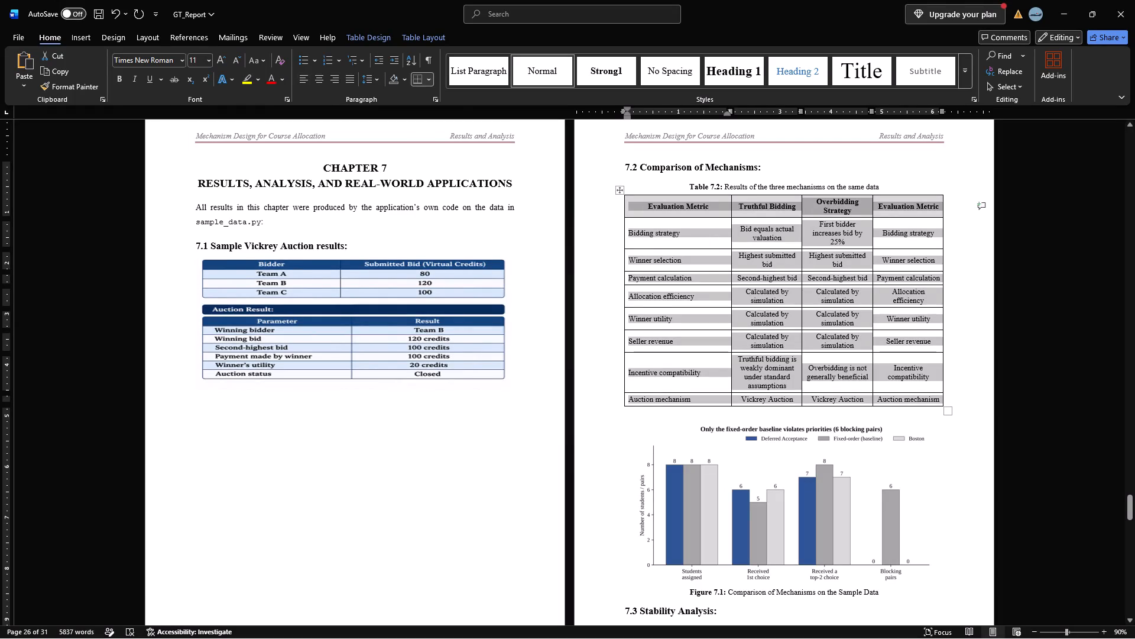
Set the font size of all text in Table 7.2 to 10.
{"action": "left_click", "coordinate": [236, 61]}
{"action": "scroll", "coordinate": [424, 517], "scroll_direction": "down", "scroll_amount": 3}
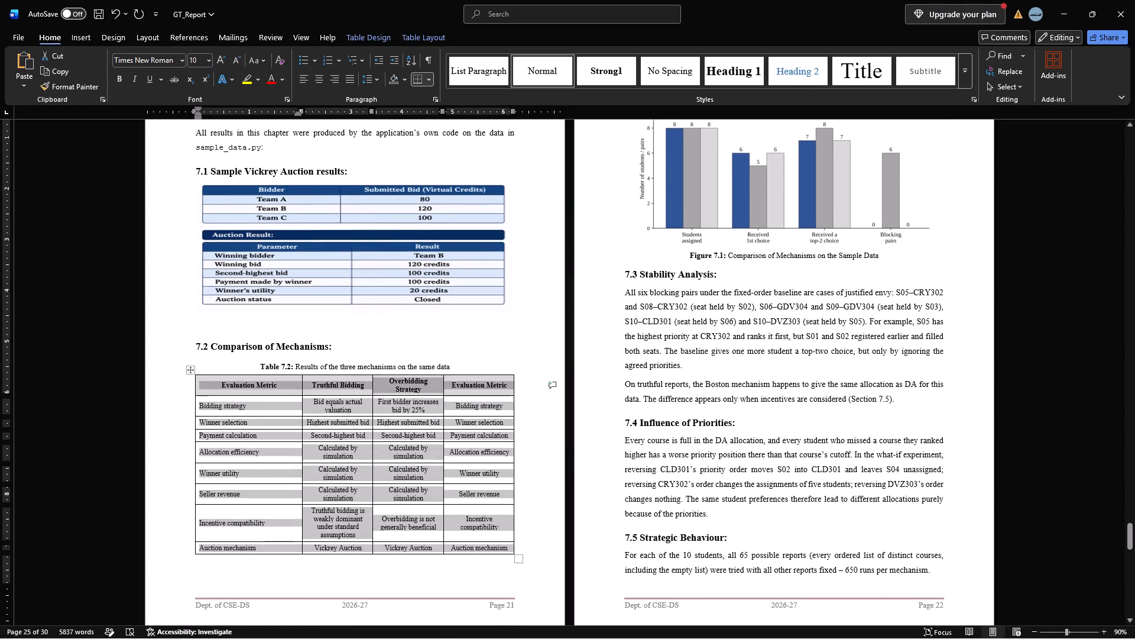
{"action": "left_click", "coordinate": [539, 479]}
{"action": "scroll", "coordinate": [881, 429], "scroll_direction": "up", "scroll_amount": 5}
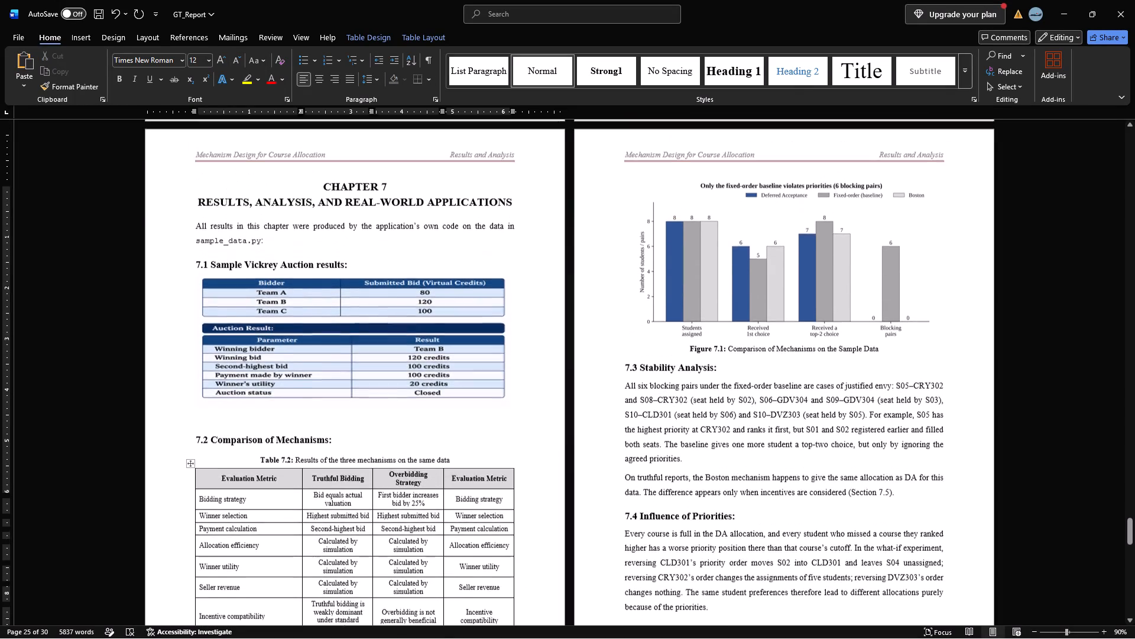
{"action": "scroll", "coordinate": [881, 429], "scroll_direction": "up", "scroll_amount": 3}
{"action": "right_click", "coordinate": [863, 379]}
{"action": "left_click", "coordinate": [766, 367]}
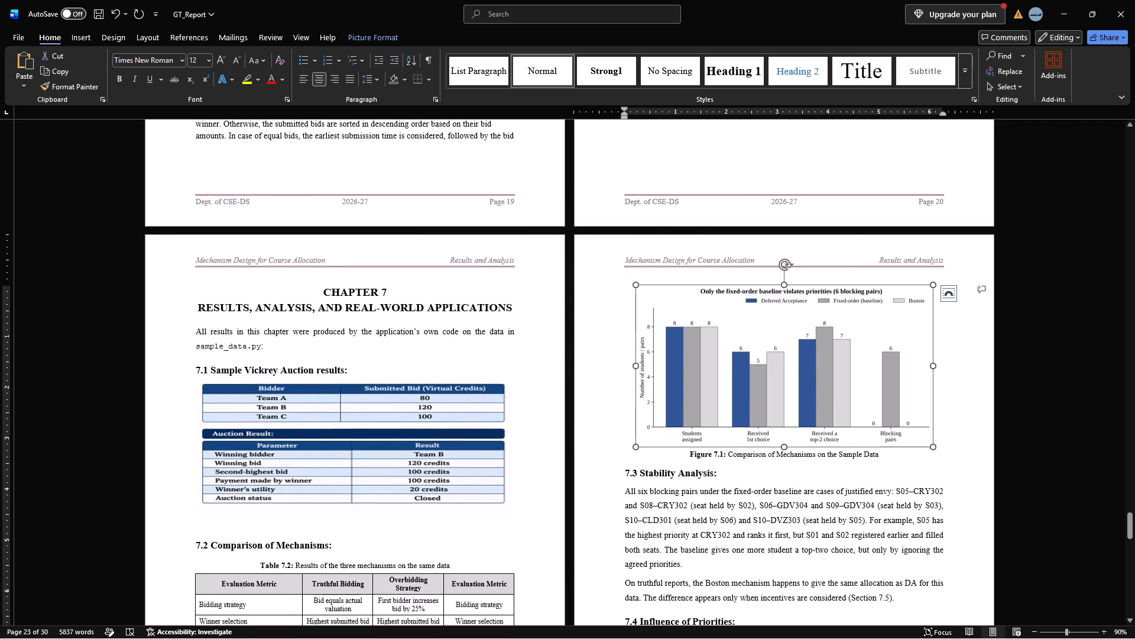
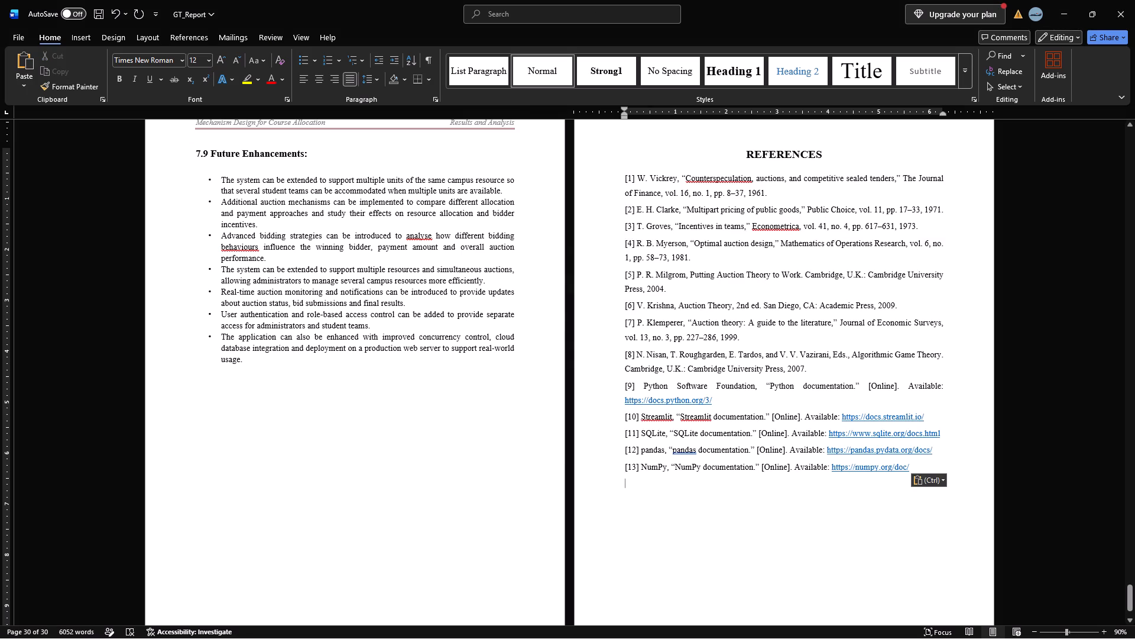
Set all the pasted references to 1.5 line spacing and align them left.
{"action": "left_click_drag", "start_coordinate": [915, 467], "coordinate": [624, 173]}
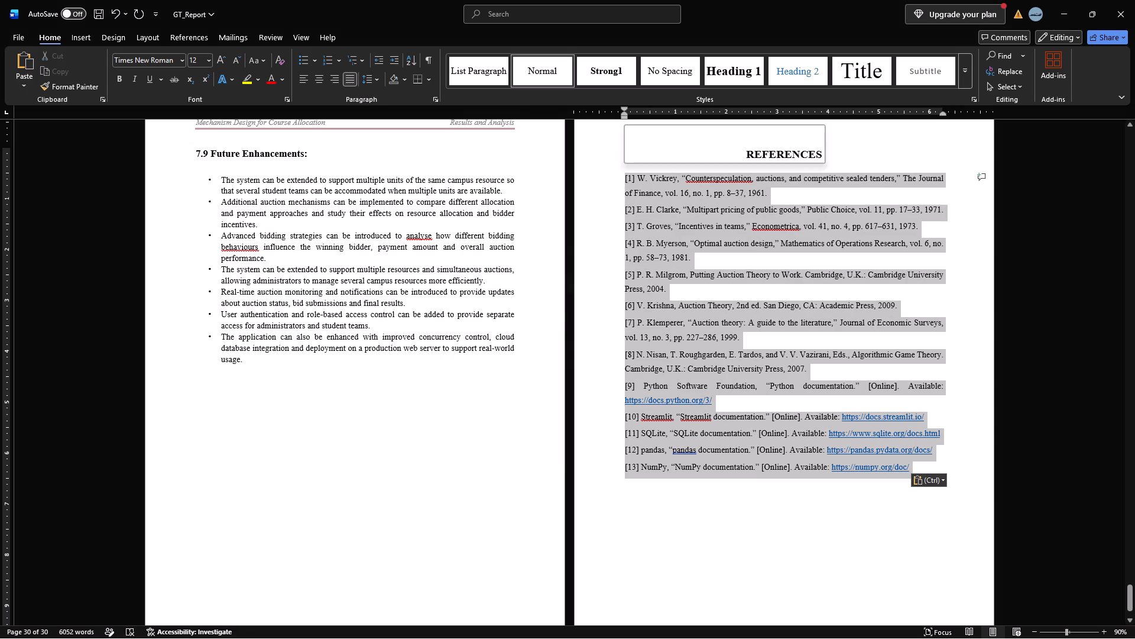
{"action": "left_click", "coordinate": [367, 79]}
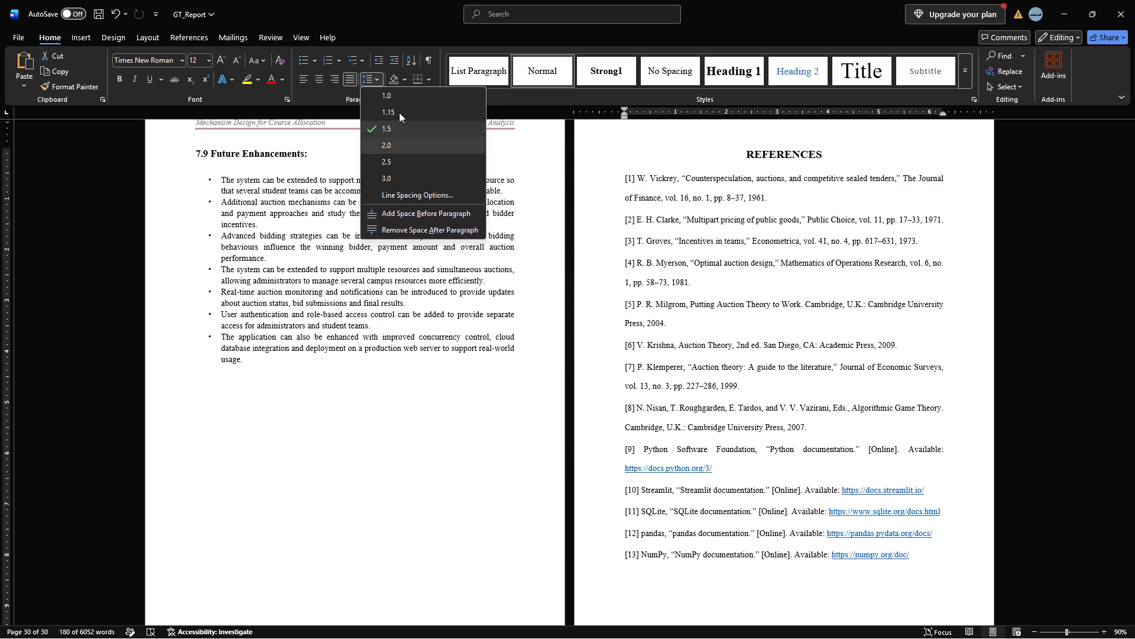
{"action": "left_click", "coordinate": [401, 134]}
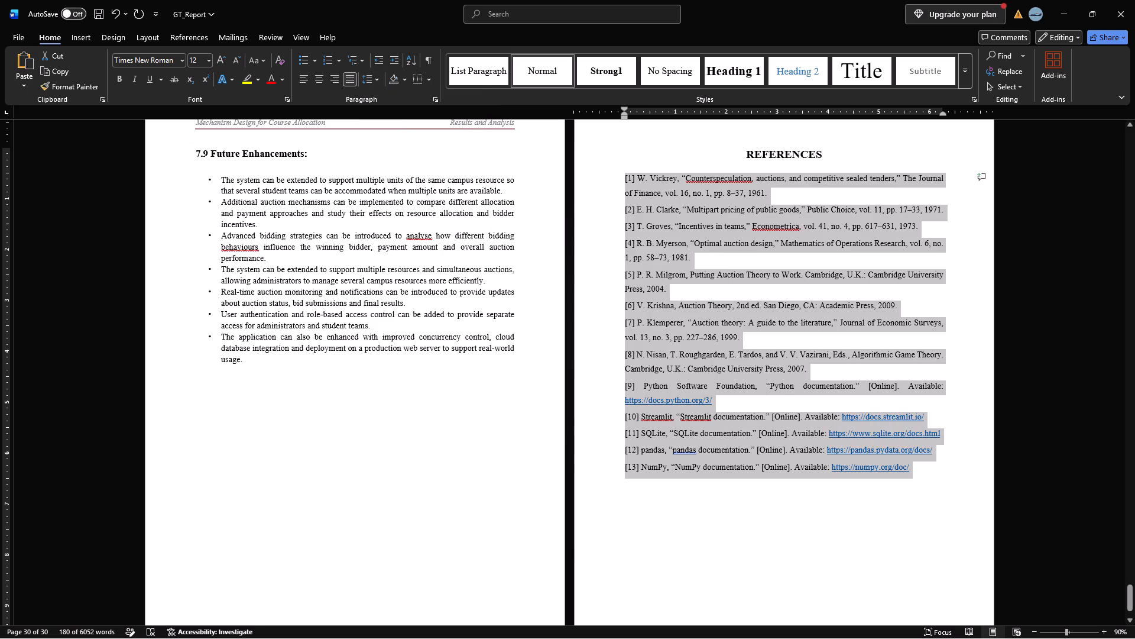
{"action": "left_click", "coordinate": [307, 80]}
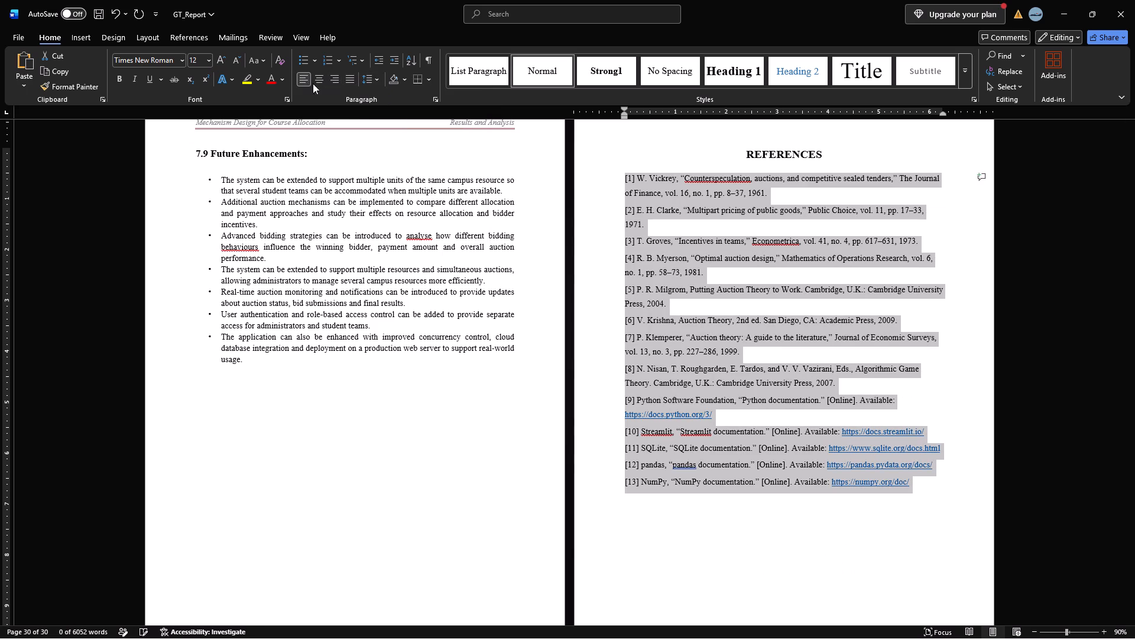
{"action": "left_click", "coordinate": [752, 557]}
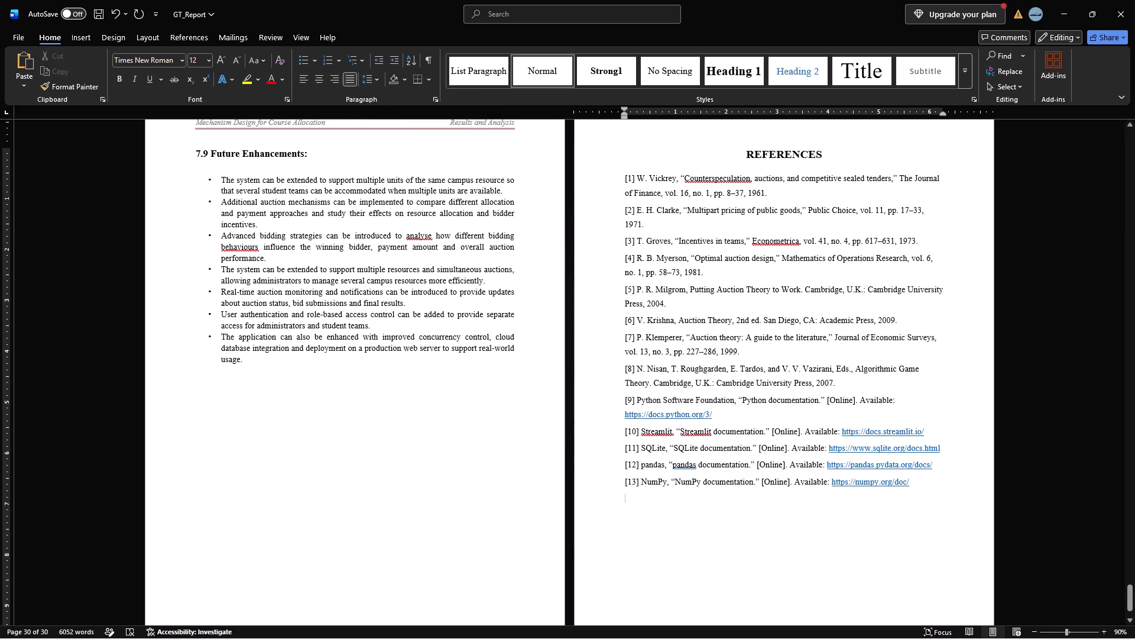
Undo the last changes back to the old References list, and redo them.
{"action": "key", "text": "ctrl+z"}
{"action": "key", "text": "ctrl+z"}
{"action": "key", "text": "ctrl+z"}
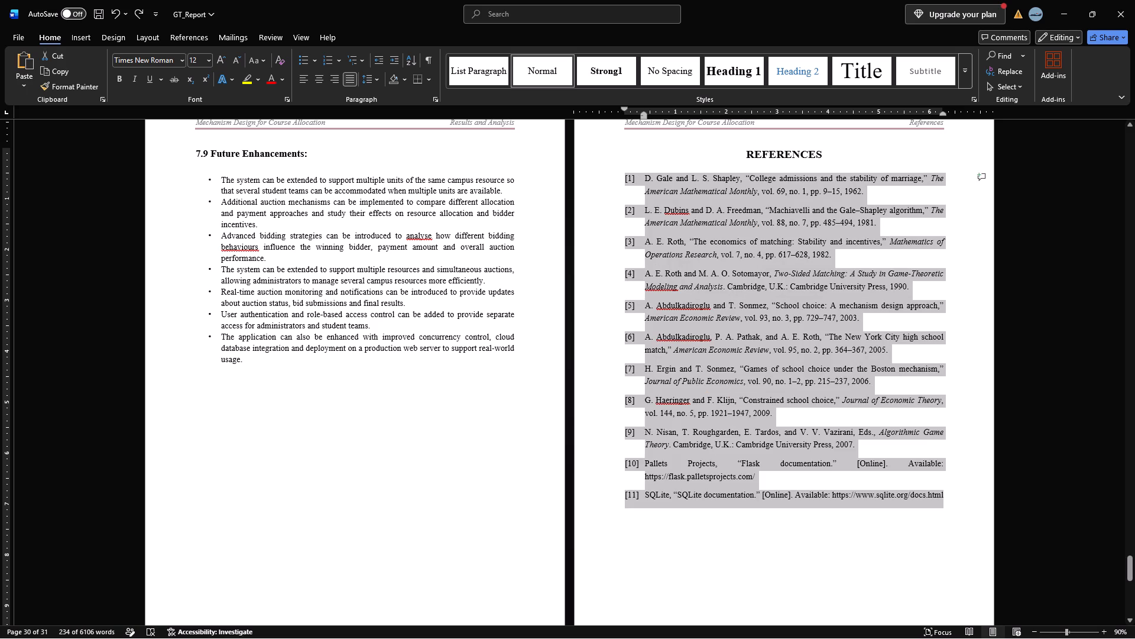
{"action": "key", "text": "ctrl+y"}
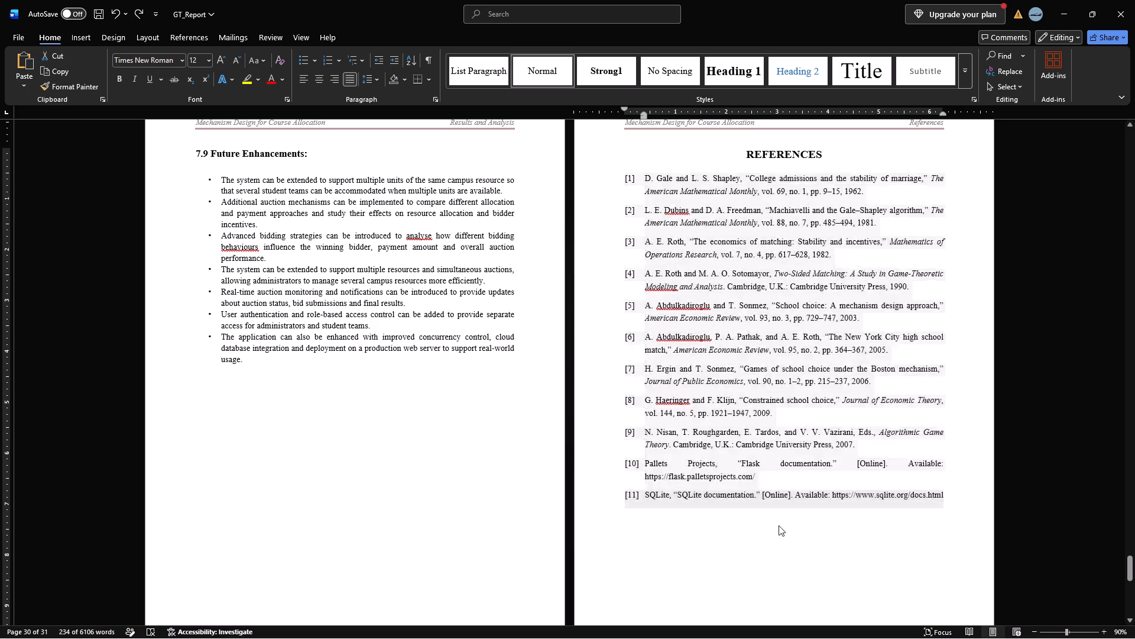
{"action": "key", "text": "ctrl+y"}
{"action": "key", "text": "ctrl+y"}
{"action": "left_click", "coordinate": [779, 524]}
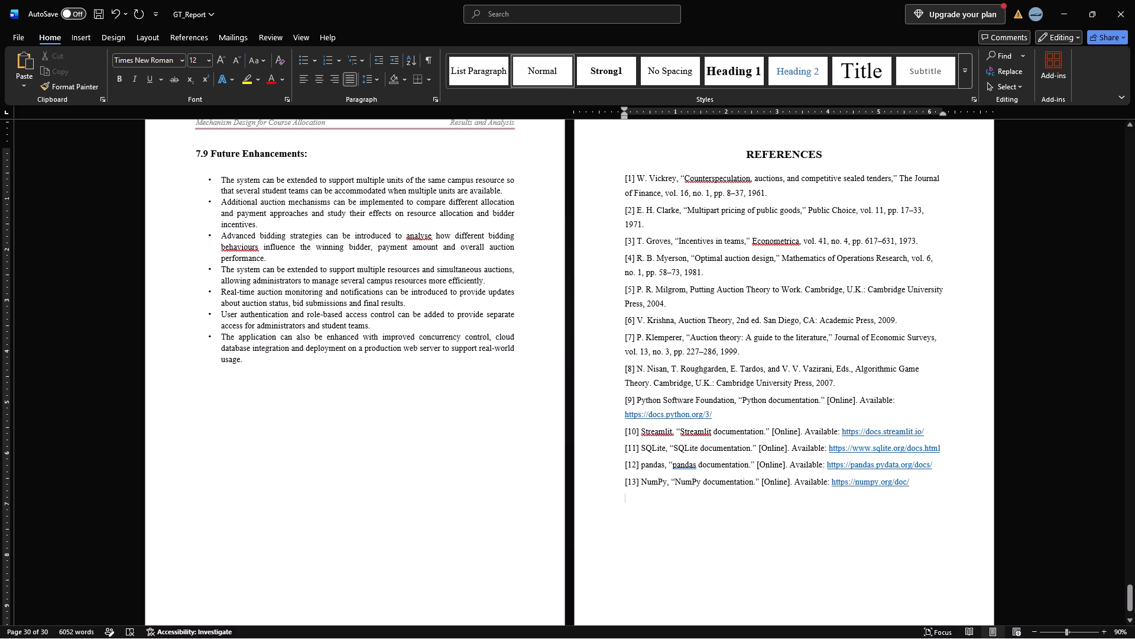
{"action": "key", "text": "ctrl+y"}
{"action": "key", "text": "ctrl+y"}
Justify all the new references, [1] to [13], and set their line spacing to 2.0.
{"action": "left_click_drag", "start_coordinate": [916, 485], "coordinate": [693, 357]}
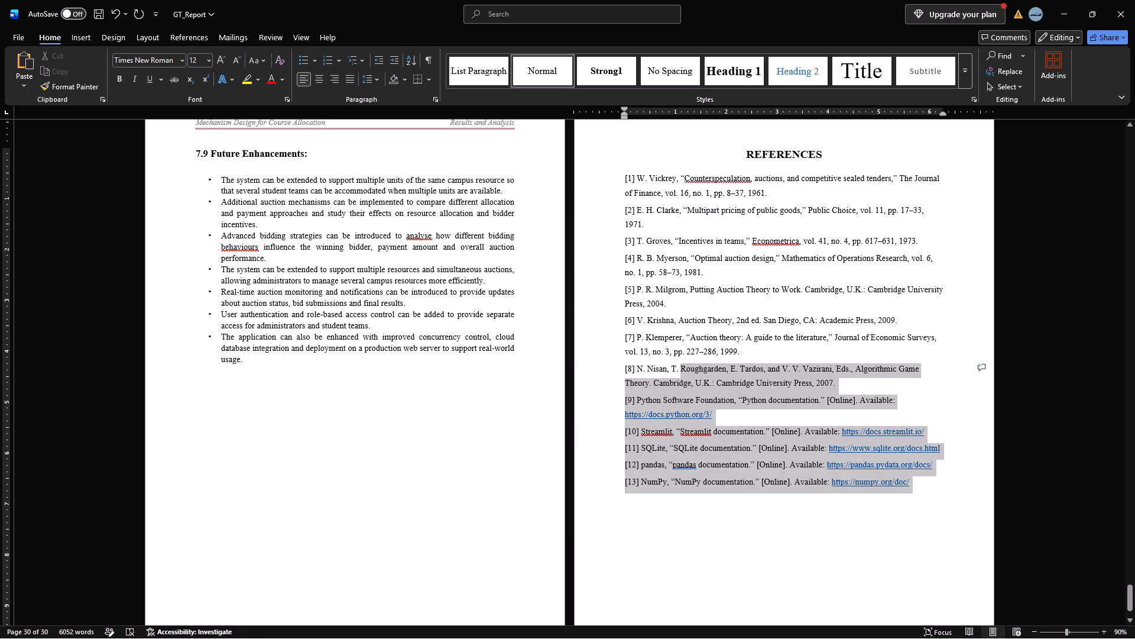
{"action": "left_click_drag", "start_coordinate": [693, 357], "coordinate": [617, 182]}
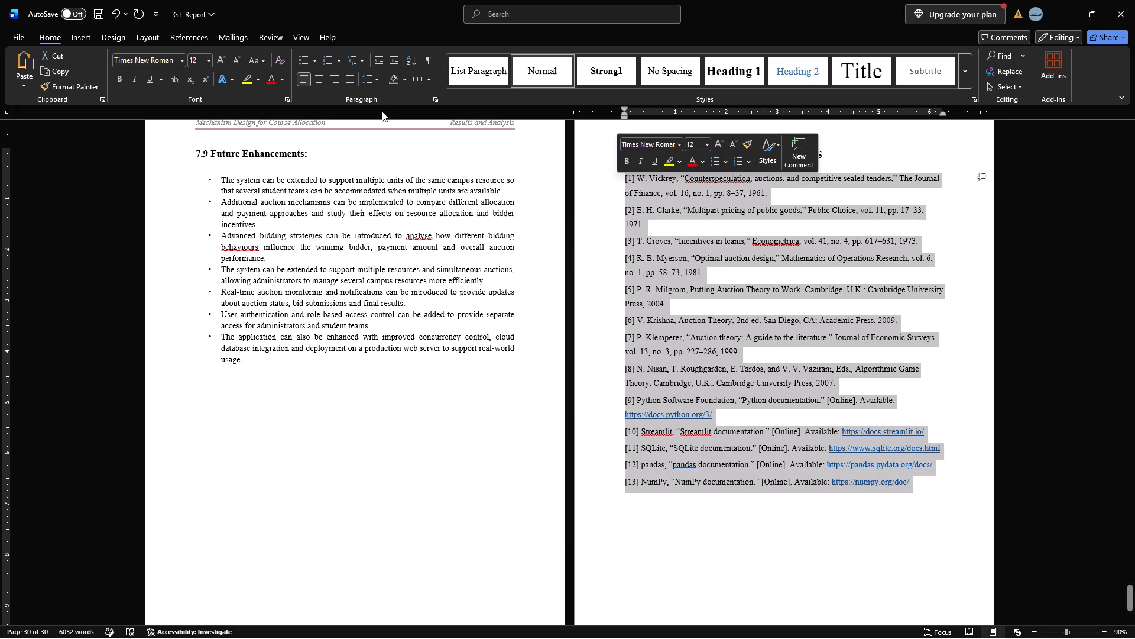
{"action": "left_click", "coordinate": [354, 82]}
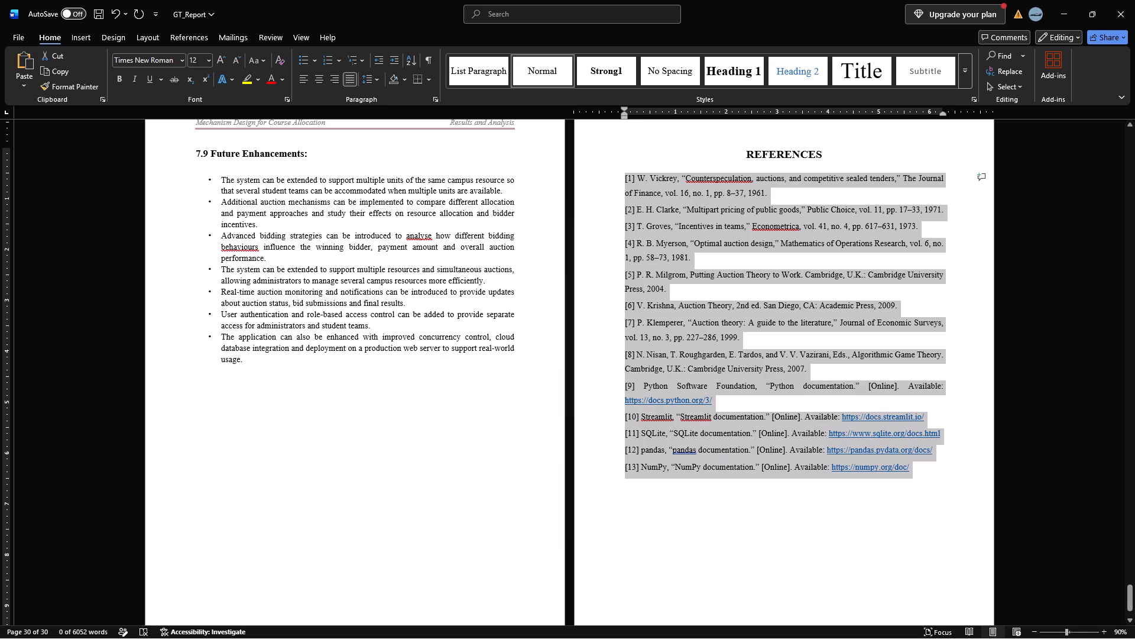
{"action": "left_click", "coordinate": [369, 84]}
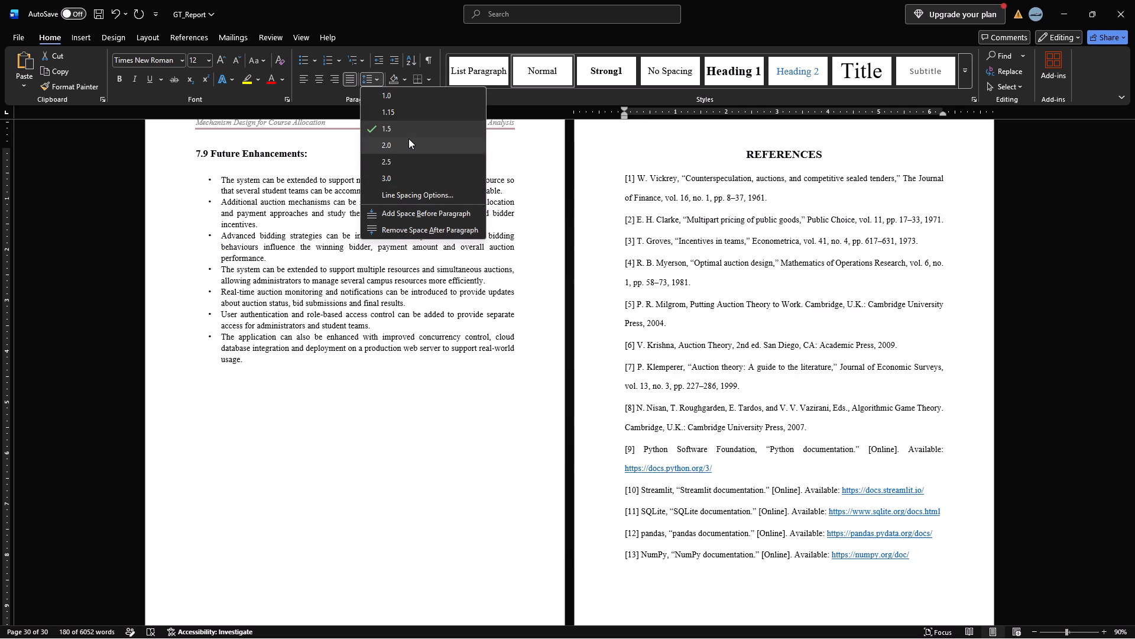
{"action": "left_click", "coordinate": [408, 138]}
{"action": "left_click", "coordinate": [751, 520]}
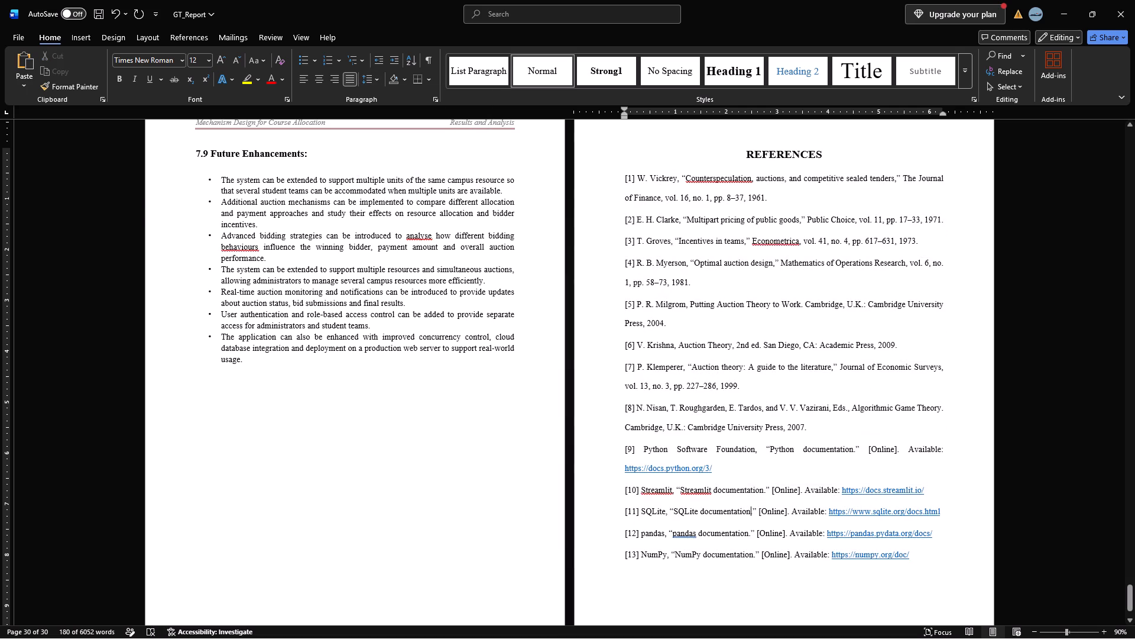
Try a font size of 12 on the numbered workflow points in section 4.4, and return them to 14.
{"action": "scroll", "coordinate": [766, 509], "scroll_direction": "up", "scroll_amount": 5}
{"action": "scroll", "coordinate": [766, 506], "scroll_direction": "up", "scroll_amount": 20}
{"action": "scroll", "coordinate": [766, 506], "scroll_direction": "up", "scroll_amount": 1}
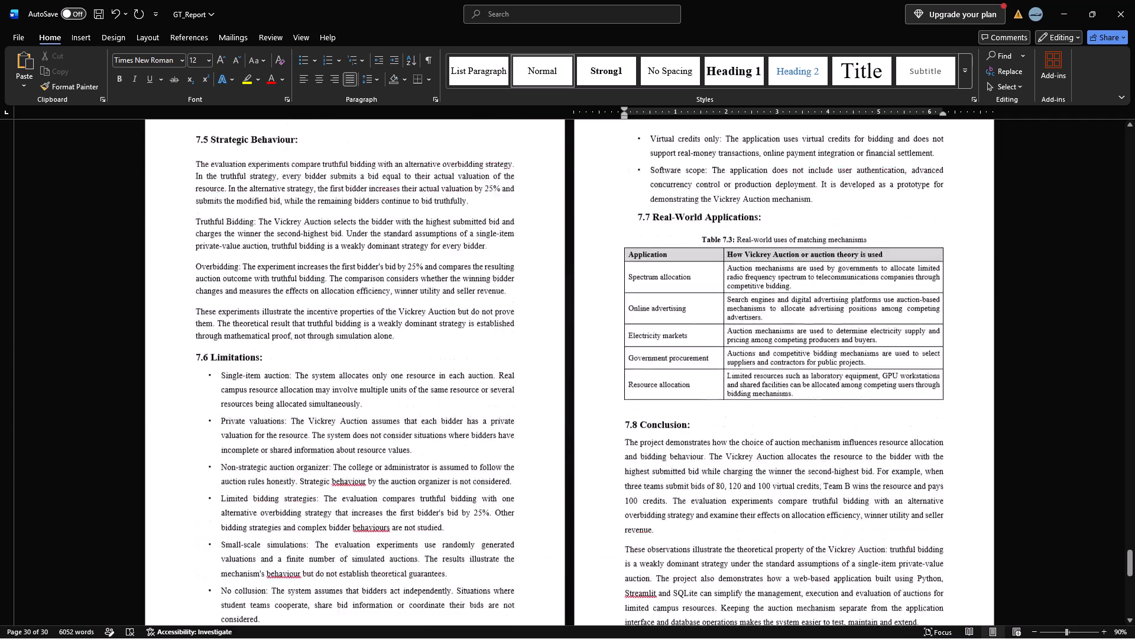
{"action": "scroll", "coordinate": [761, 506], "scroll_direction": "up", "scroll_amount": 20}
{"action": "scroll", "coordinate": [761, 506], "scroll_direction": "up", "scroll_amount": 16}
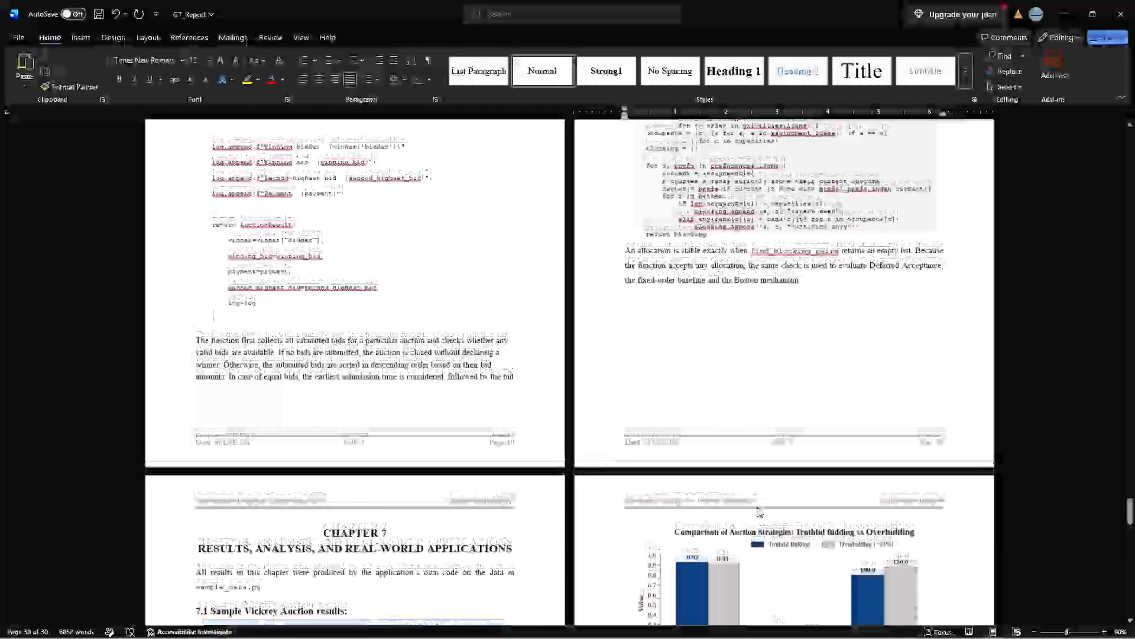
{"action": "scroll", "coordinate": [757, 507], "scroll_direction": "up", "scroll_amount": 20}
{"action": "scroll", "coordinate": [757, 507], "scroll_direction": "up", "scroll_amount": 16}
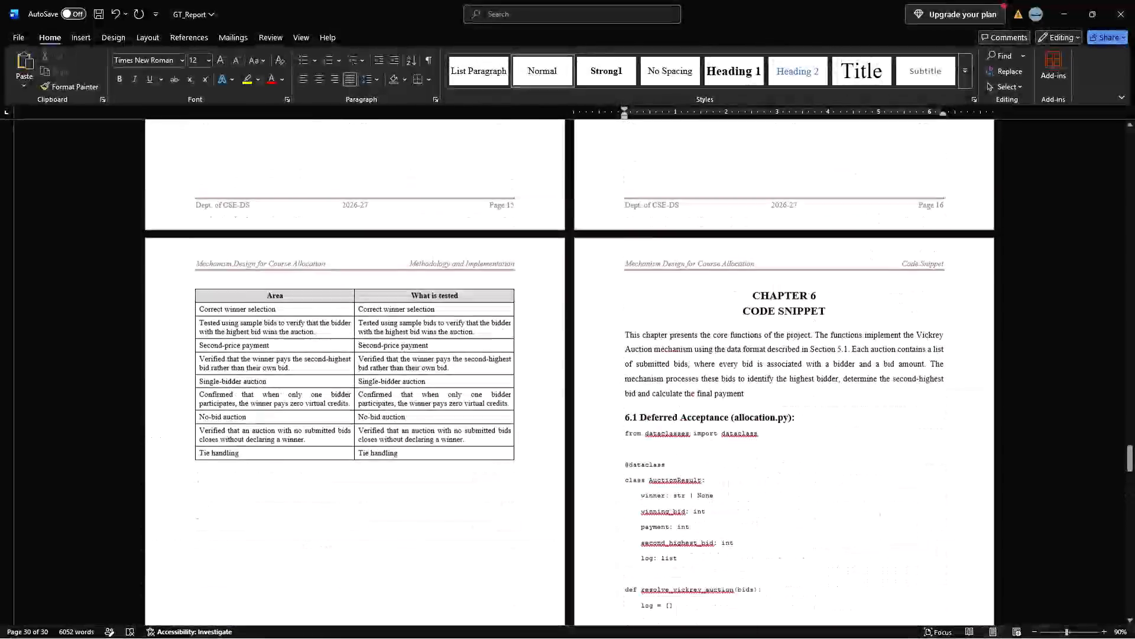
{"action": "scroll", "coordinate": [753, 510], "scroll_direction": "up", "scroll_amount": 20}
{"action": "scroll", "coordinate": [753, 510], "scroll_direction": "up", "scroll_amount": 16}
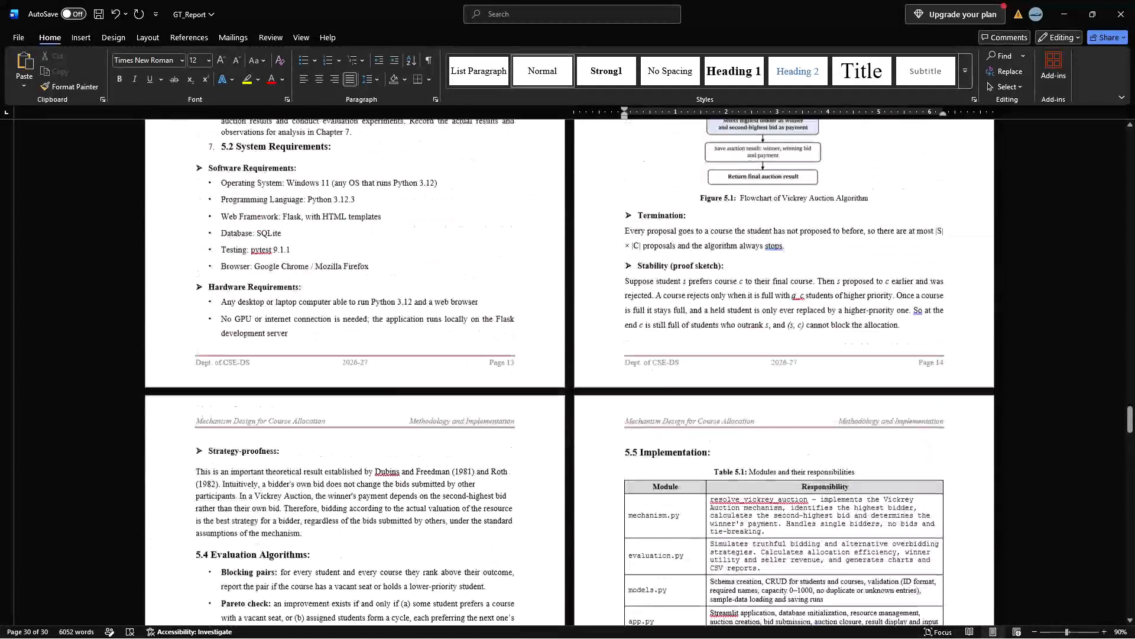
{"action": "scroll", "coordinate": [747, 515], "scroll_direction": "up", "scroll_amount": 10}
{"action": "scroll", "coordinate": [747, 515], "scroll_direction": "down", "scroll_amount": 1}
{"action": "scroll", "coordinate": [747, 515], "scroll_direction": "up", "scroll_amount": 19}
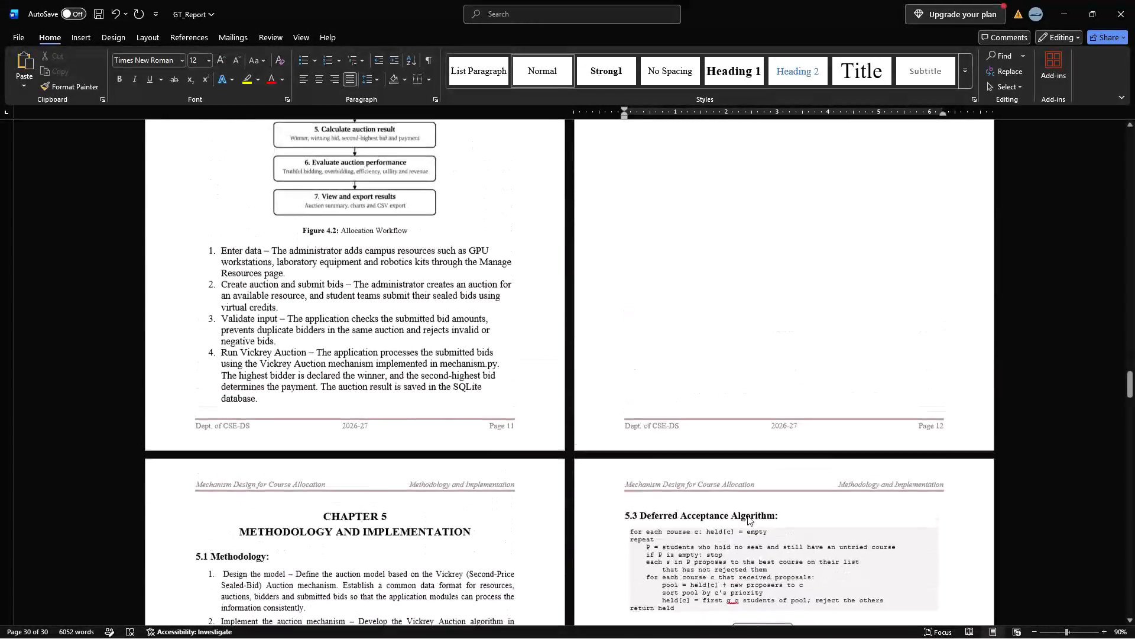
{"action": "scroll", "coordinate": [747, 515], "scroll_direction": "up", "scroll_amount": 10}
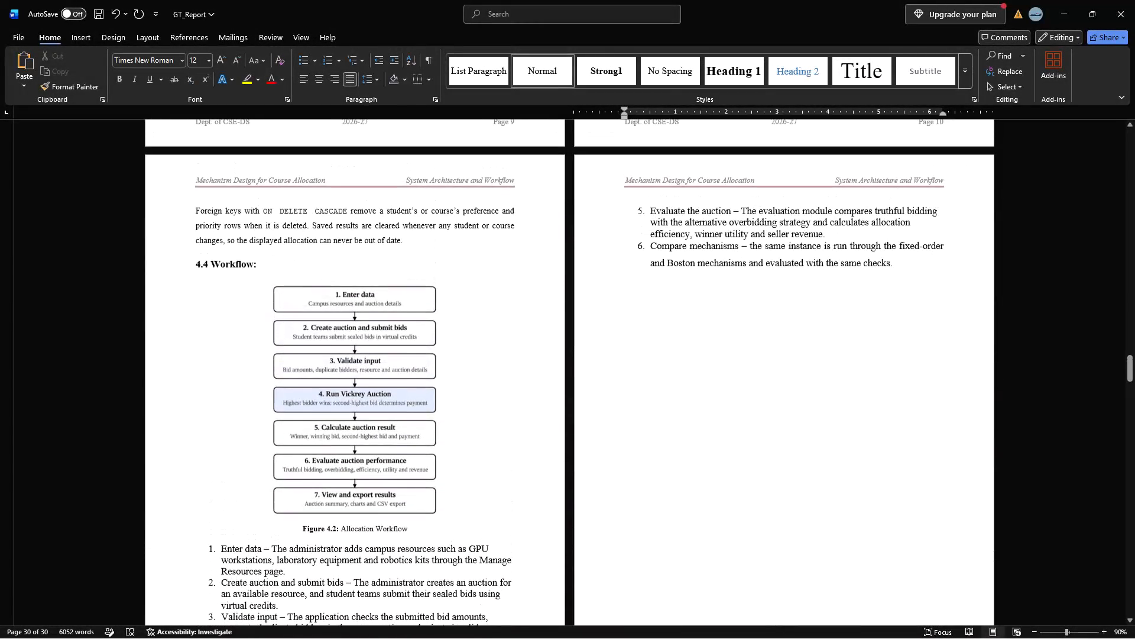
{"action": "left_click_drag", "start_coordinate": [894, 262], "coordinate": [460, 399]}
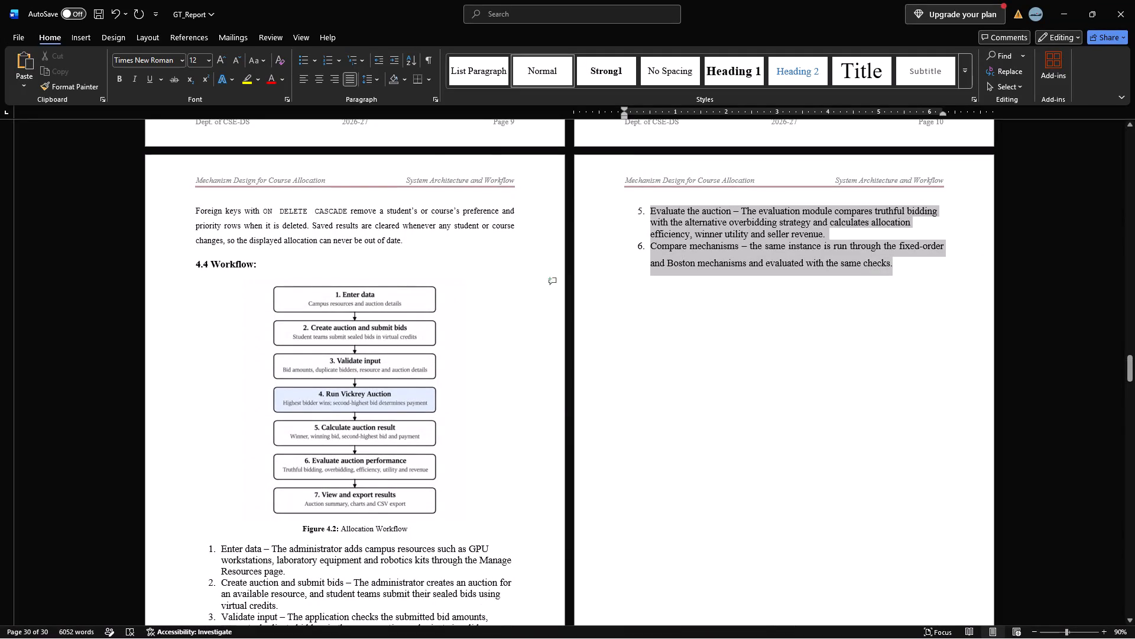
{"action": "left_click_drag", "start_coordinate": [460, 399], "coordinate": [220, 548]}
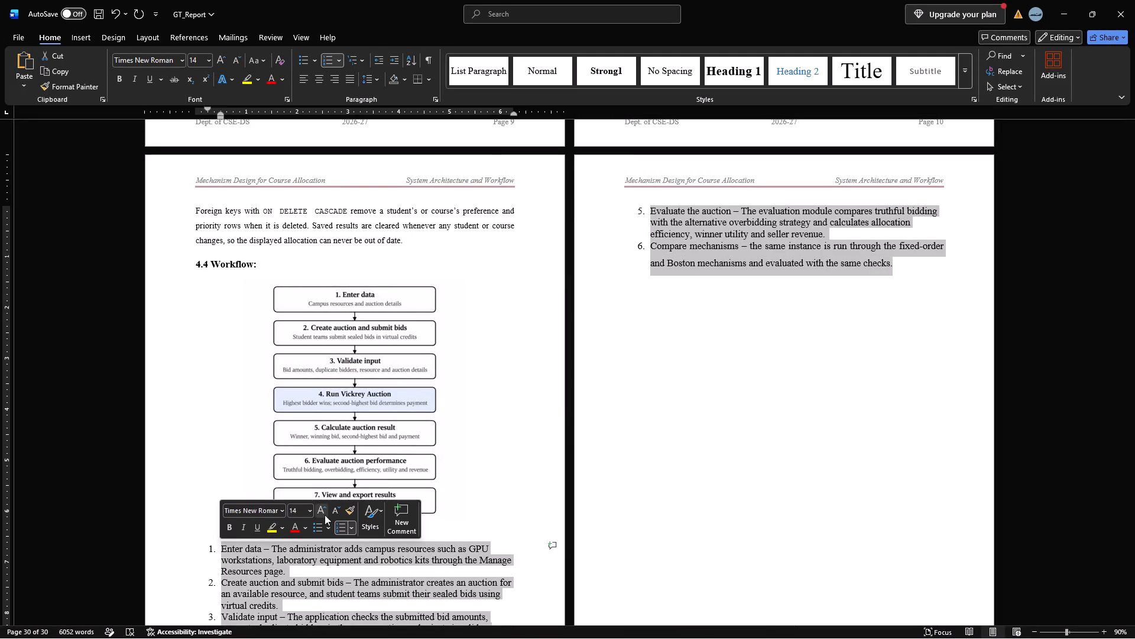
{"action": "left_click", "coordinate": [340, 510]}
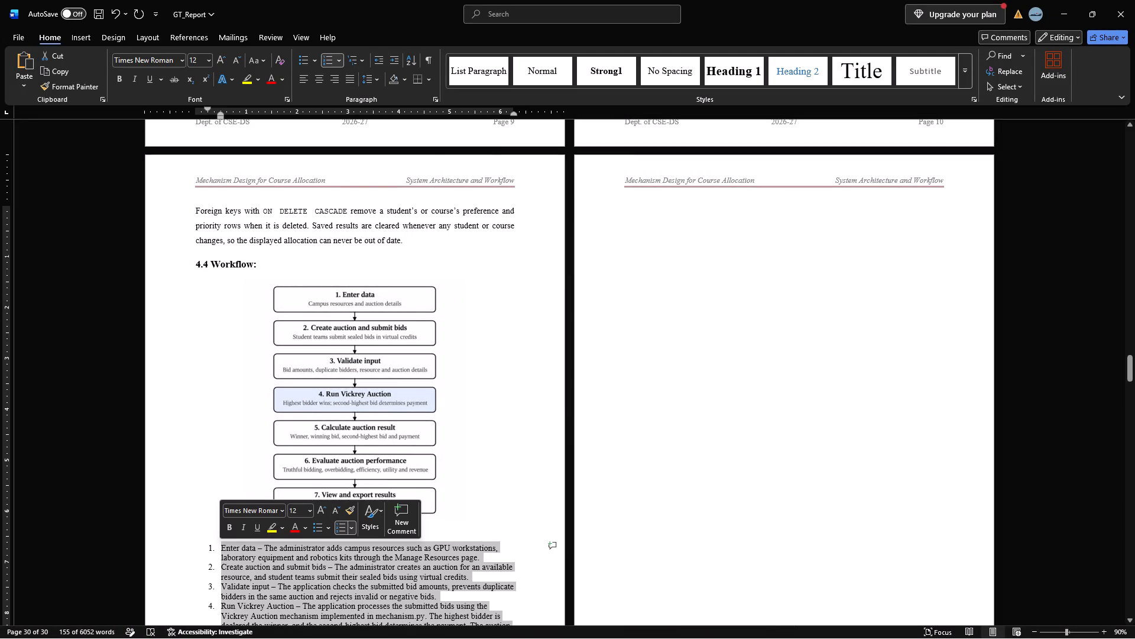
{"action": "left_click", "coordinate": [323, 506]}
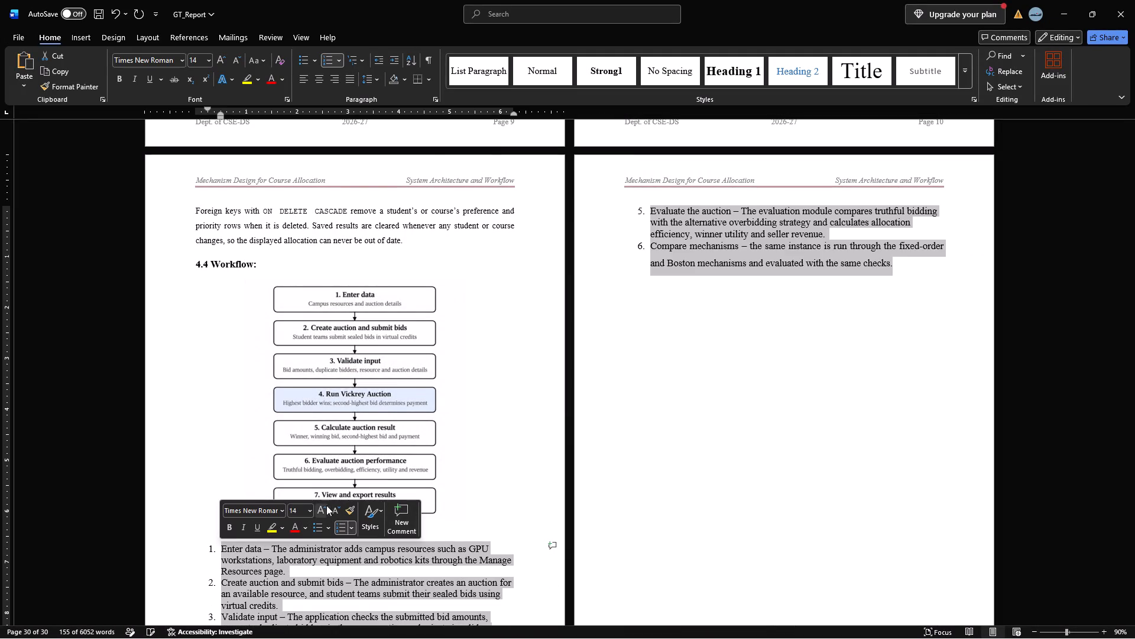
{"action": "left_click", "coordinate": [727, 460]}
Review the report backwards from Chapter 4 through the contents and abstract to the project title on the cover page.
{"action": "scroll", "coordinate": [724, 474], "scroll_direction": "up", "scroll_amount": 17}
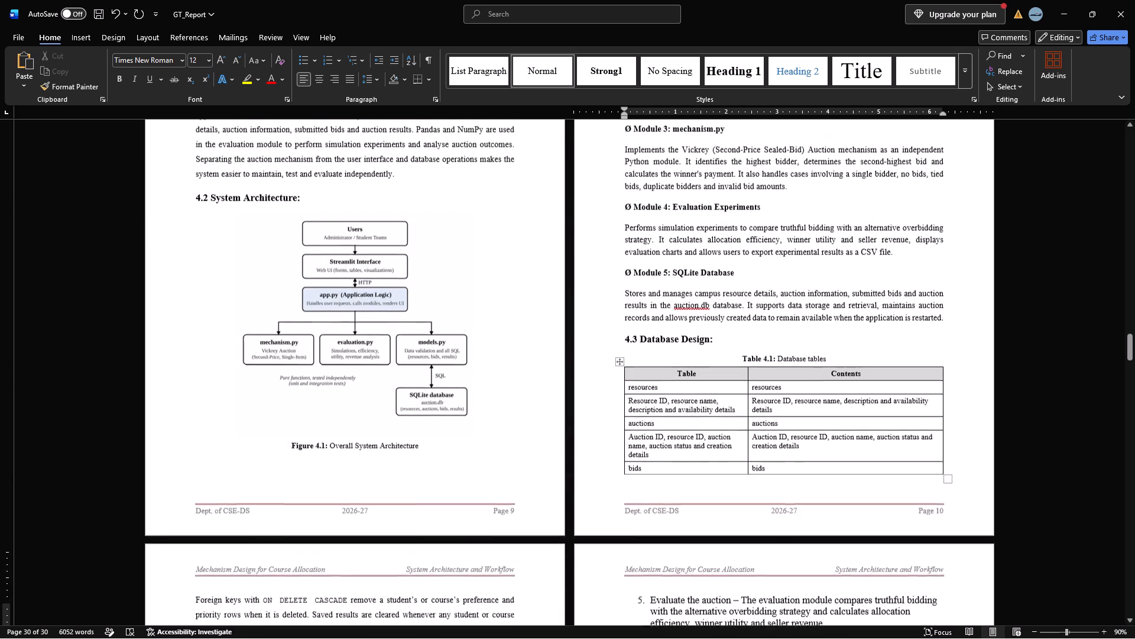
{"action": "scroll", "coordinate": [720, 475], "scroll_direction": "up", "scroll_amount": 16}
{"action": "scroll", "coordinate": [720, 475], "scroll_direction": "up", "scroll_amount": 14}
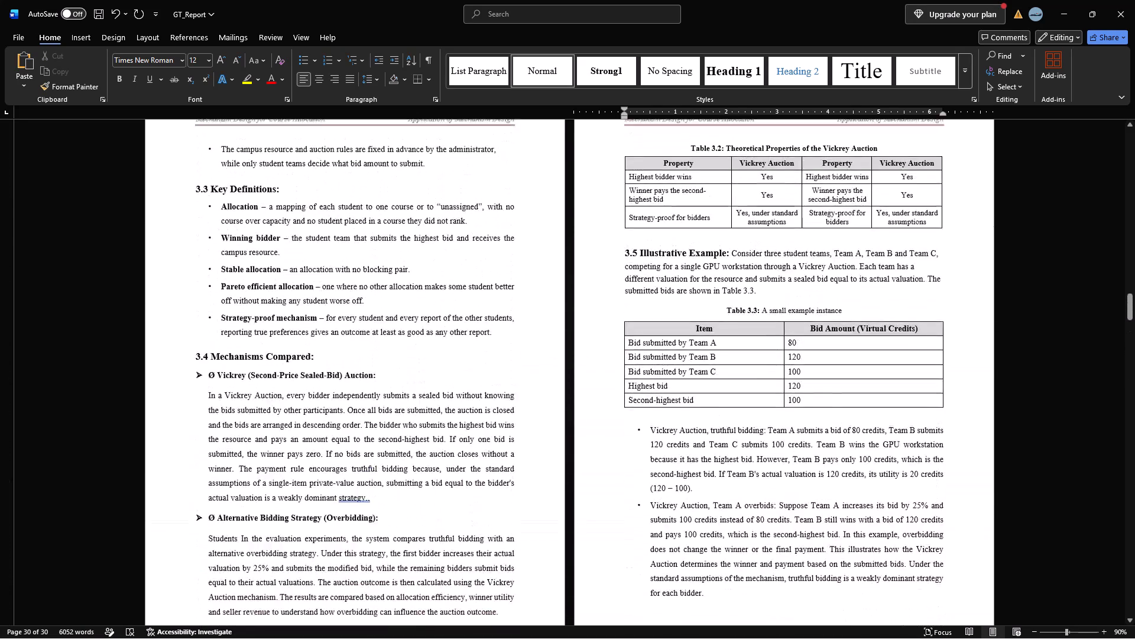
{"action": "scroll", "coordinate": [720, 475], "scroll_direction": "up", "scroll_amount": 20}
{"action": "scroll", "coordinate": [720, 475], "scroll_direction": "up", "scroll_amount": 12}
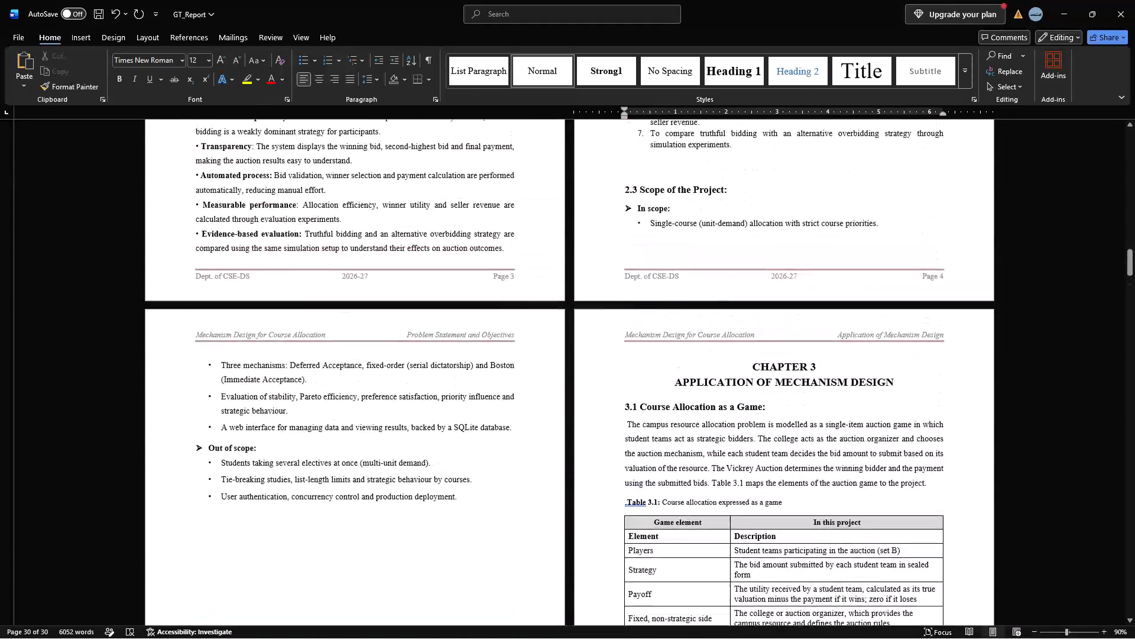
{"action": "scroll", "coordinate": [692, 476], "scroll_direction": "up", "scroll_amount": 20}
{"action": "scroll", "coordinate": [692, 476], "scroll_direction": "up", "scroll_amount": 12}
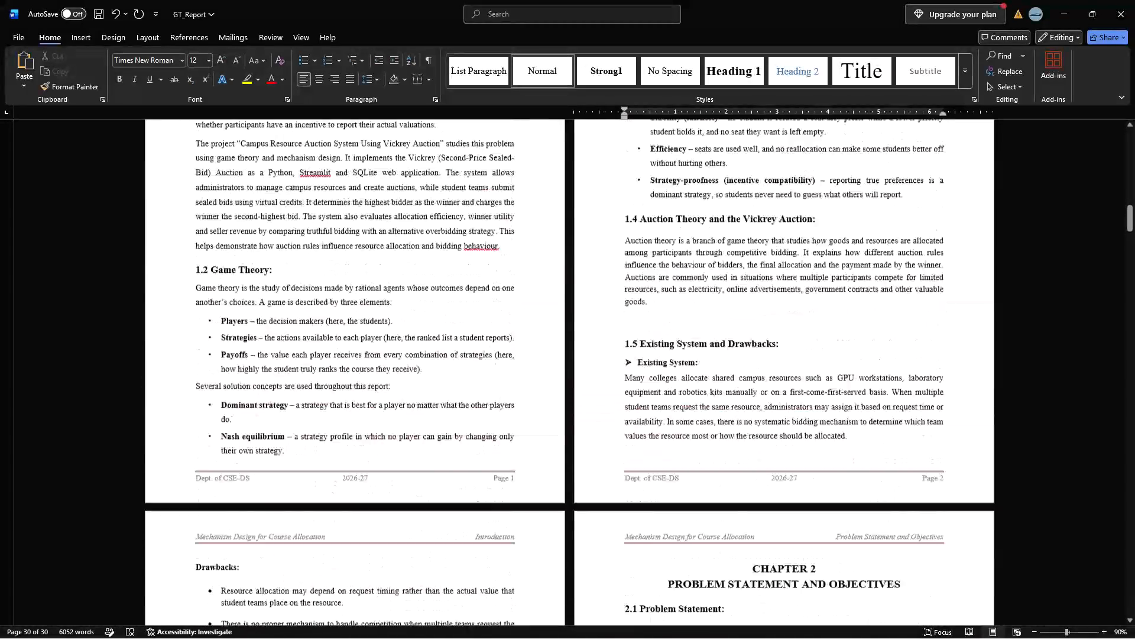
{"action": "scroll", "coordinate": [575, 501], "scroll_direction": "up", "scroll_amount": 20}
{"action": "scroll", "coordinate": [575, 501], "scroll_direction": "up", "scroll_amount": 14}
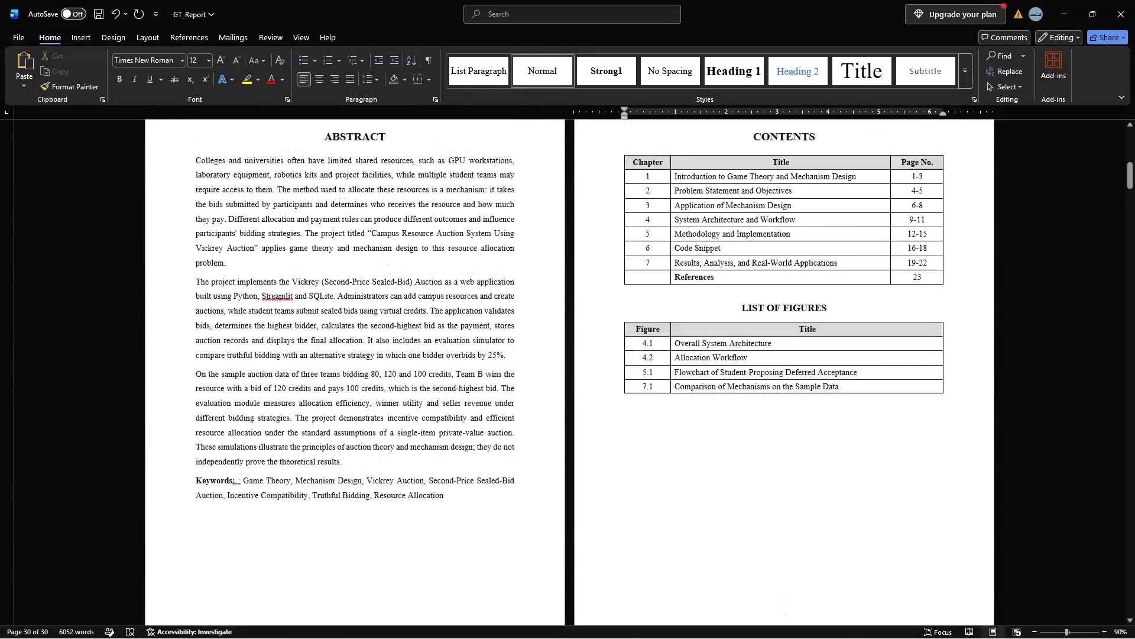
{"action": "scroll", "coordinate": [544, 531], "scroll_direction": "up", "scroll_amount": 7}
{"action": "scroll", "coordinate": [544, 531], "scroll_direction": "up", "scroll_amount": 17}
{"action": "scroll", "coordinate": [544, 531], "scroll_direction": "up", "scroll_amount": 5}
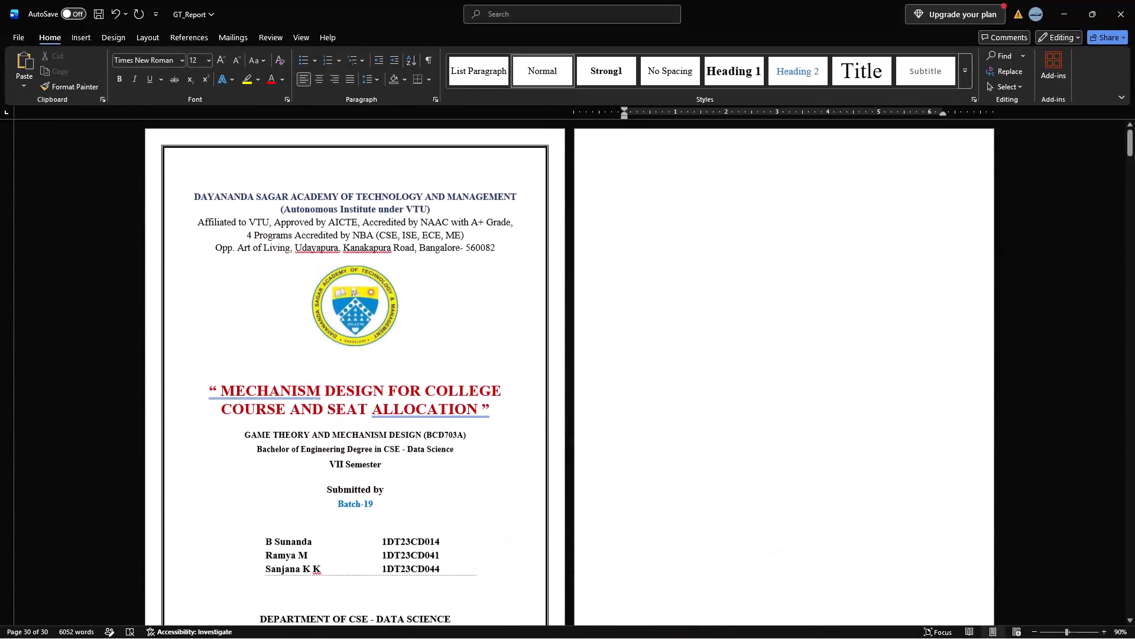
{"action": "scroll", "coordinate": [547, 531], "scroll_direction": "down", "scroll_amount": 4}
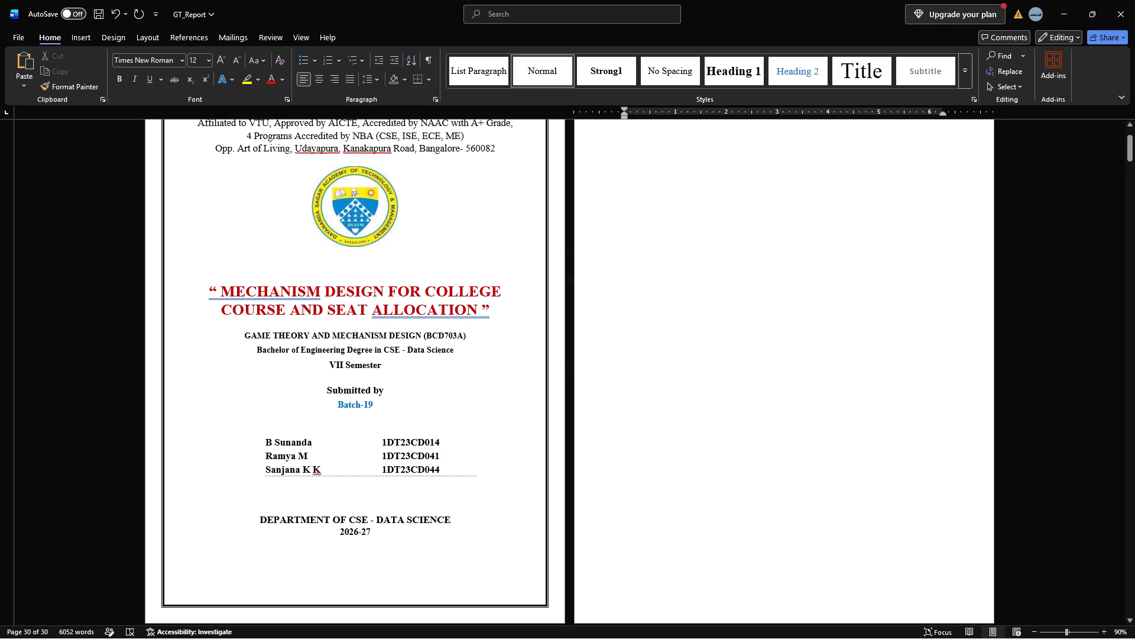
Replace the cover title's wording after "MECHANISM DESIGN FOR" with the copied "Campus Resource Auction System Using Vickrey Auction" and convert the title to uppercase.
{"action": "left_click_drag", "start_coordinate": [480, 308], "coordinate": [424, 295]}
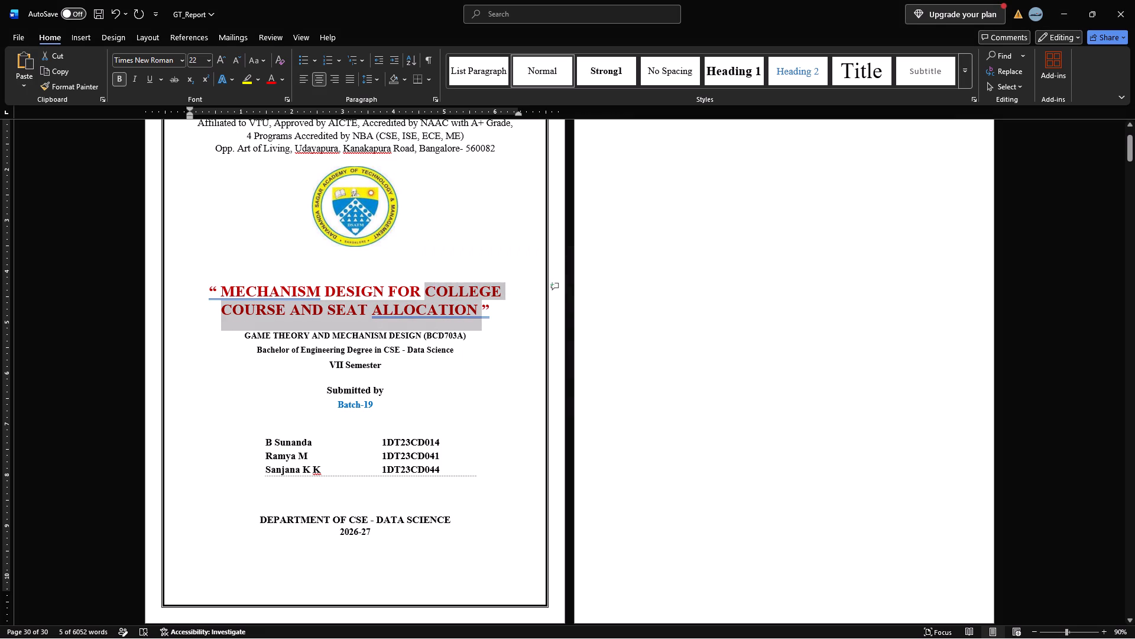
{"action": "key", "text": "ctrl+v"}
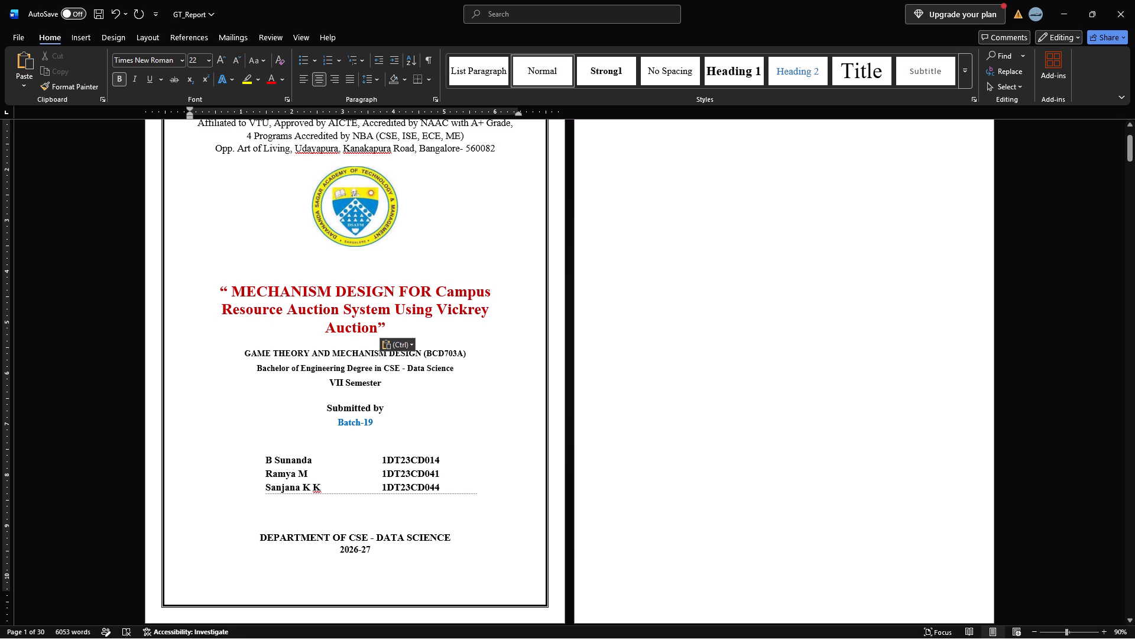
{"action": "left_click_drag", "start_coordinate": [374, 328], "coordinate": [254, 294]}
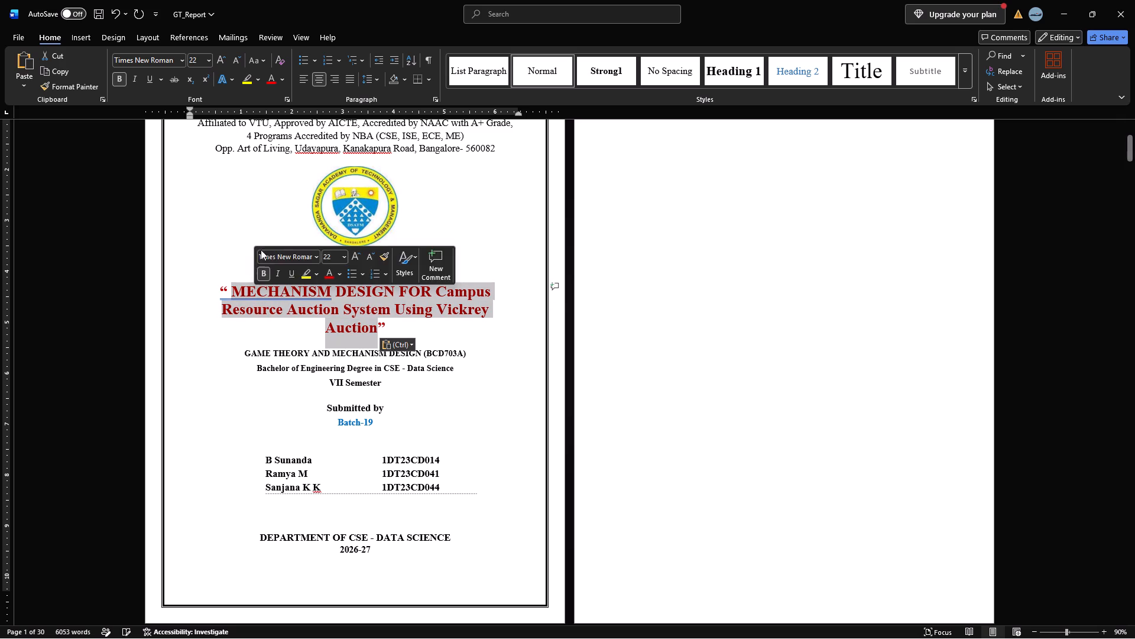
{"action": "left_click", "coordinate": [259, 67]}
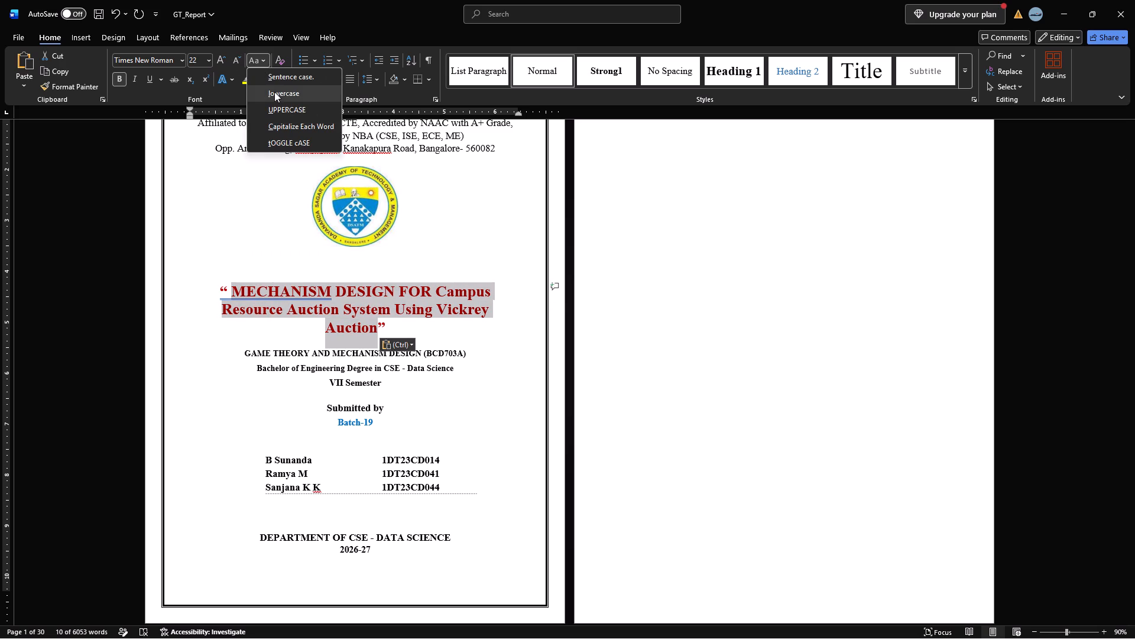
{"action": "left_click", "coordinate": [275, 106]}
{"action": "left_click", "coordinate": [457, 334]}
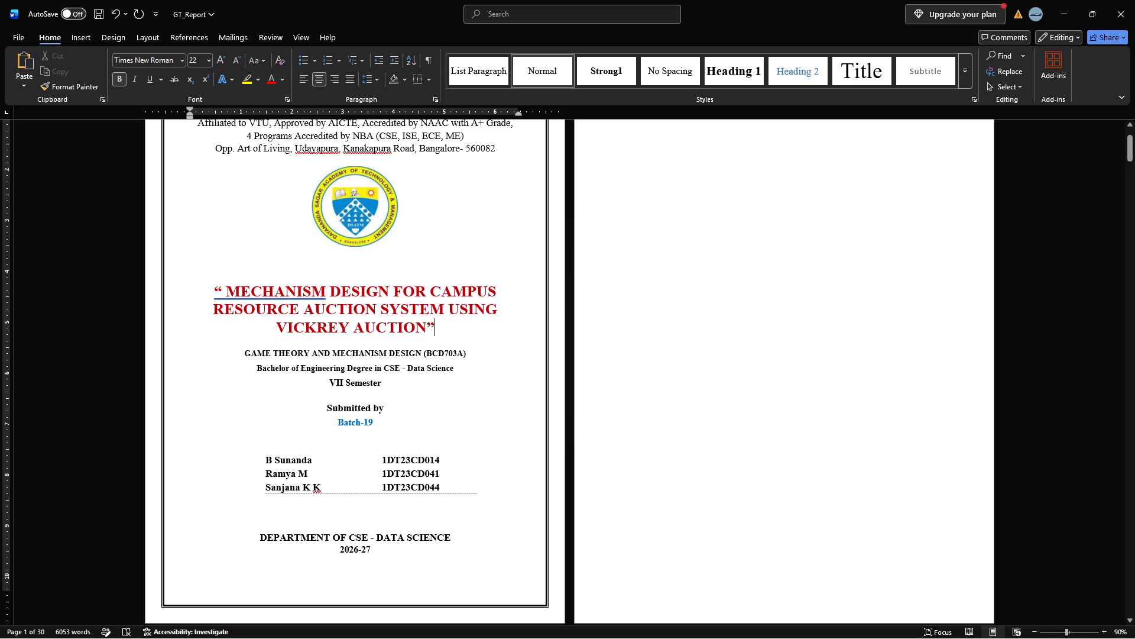
Change the batch number under "Submitted by" on the cover page to 07.
{"action": "scroll", "coordinate": [446, 371], "scroll_direction": "down", "scroll_amount": 1}
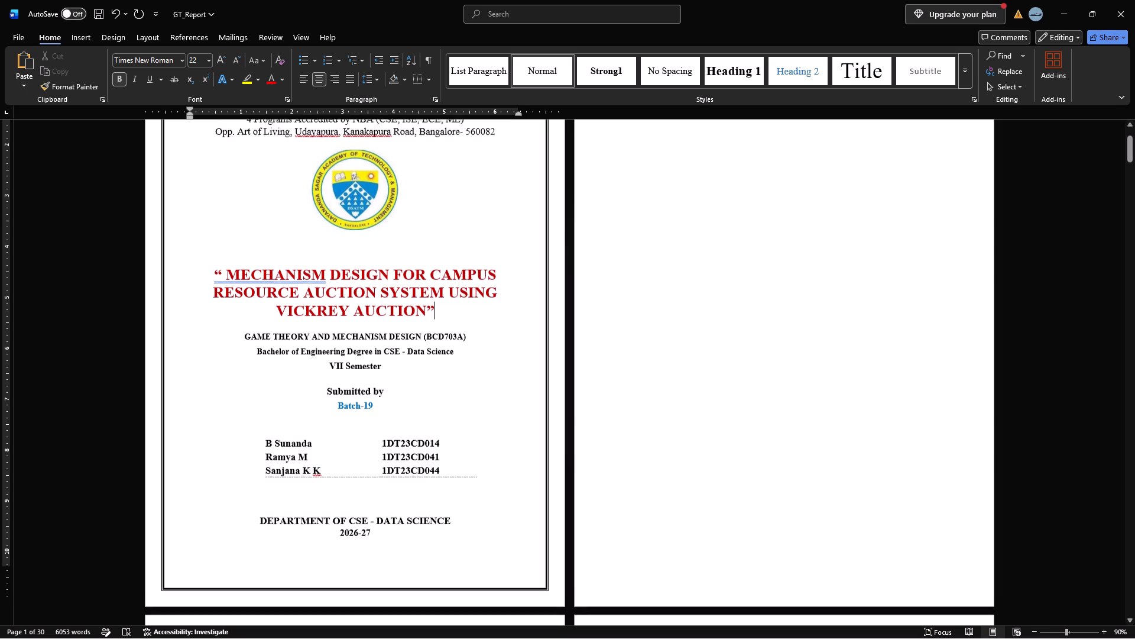
{"action": "scroll", "coordinate": [446, 371], "scroll_direction": "down", "scroll_amount": 1}
{"action": "left_click", "coordinate": [371, 370]}
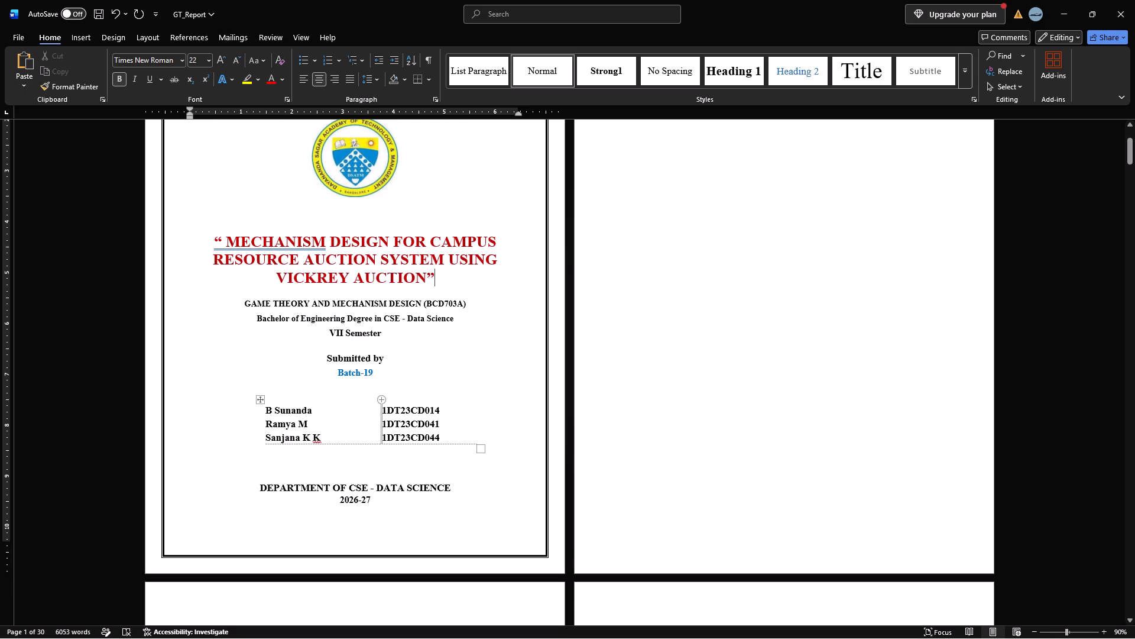
{"action": "key", "text": "BackSpace"}
{"action": "key", "text": "BackSpace"}
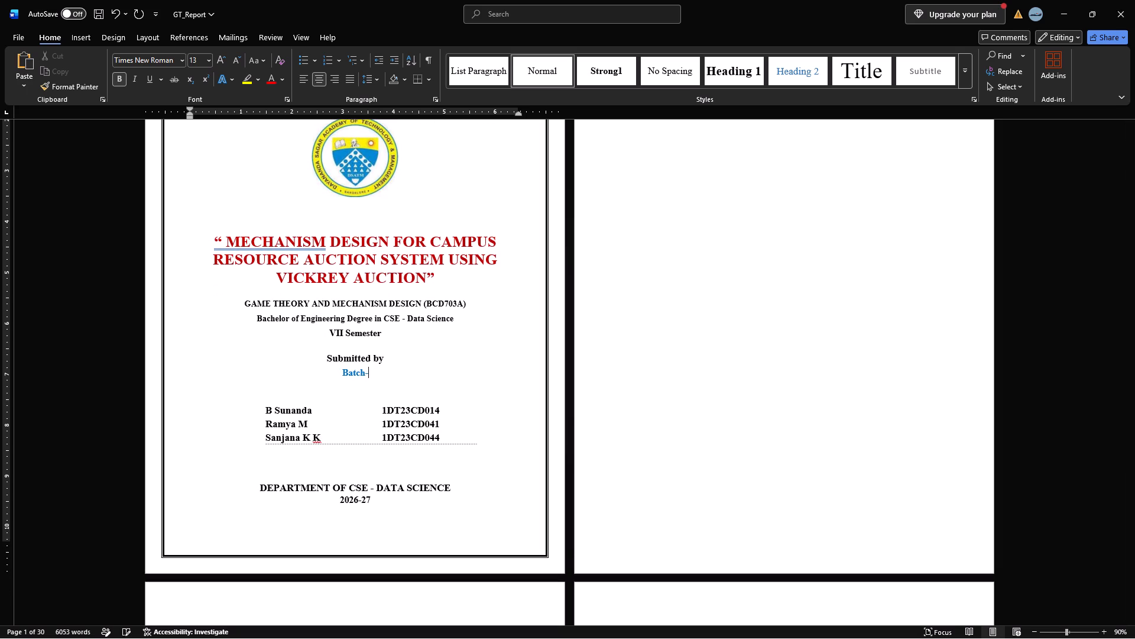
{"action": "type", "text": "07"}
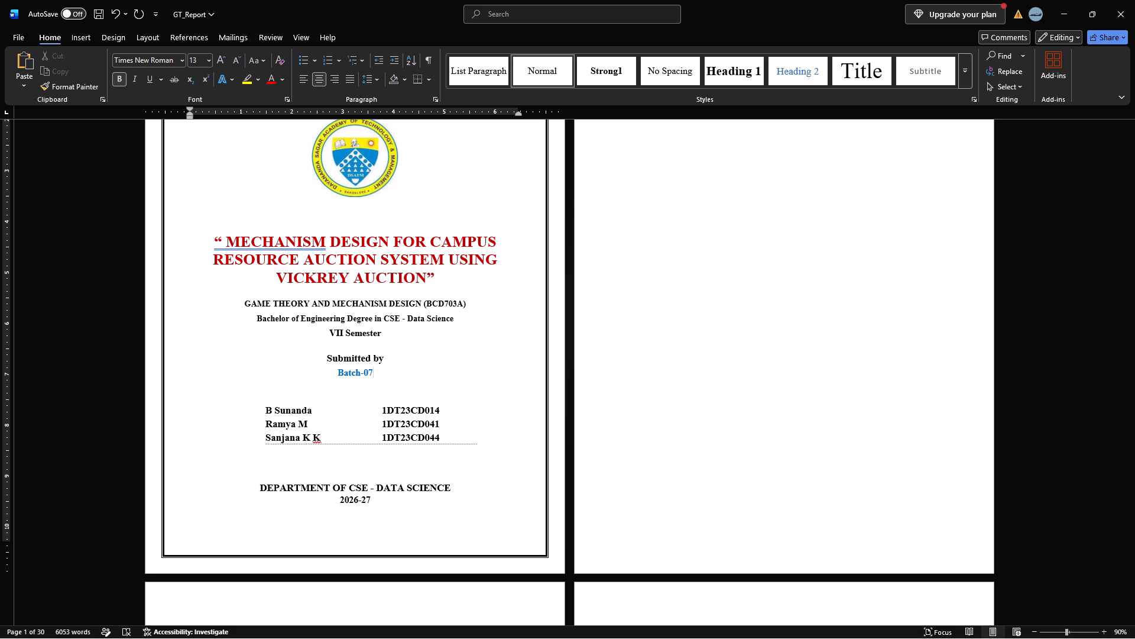
Pause the song video playing on YouTube in the browser and return to the GT_Report document in Word.
{"action": "left_click", "coordinate": [563, 629]}
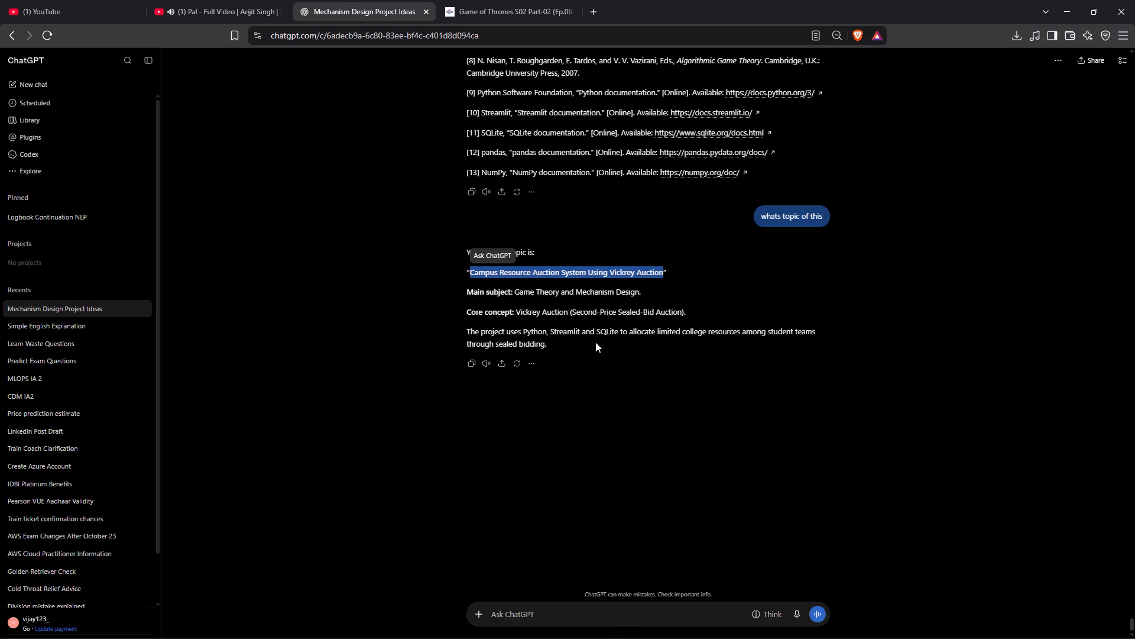
{"action": "left_click", "coordinate": [198, 0]}
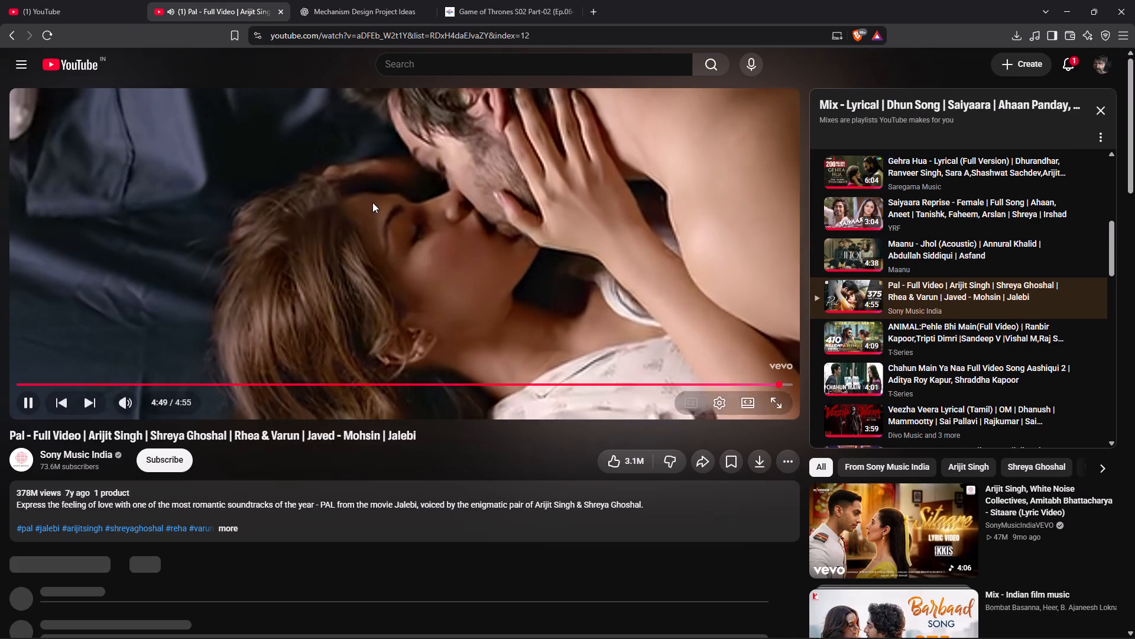
{"action": "left_click", "coordinate": [372, 204]}
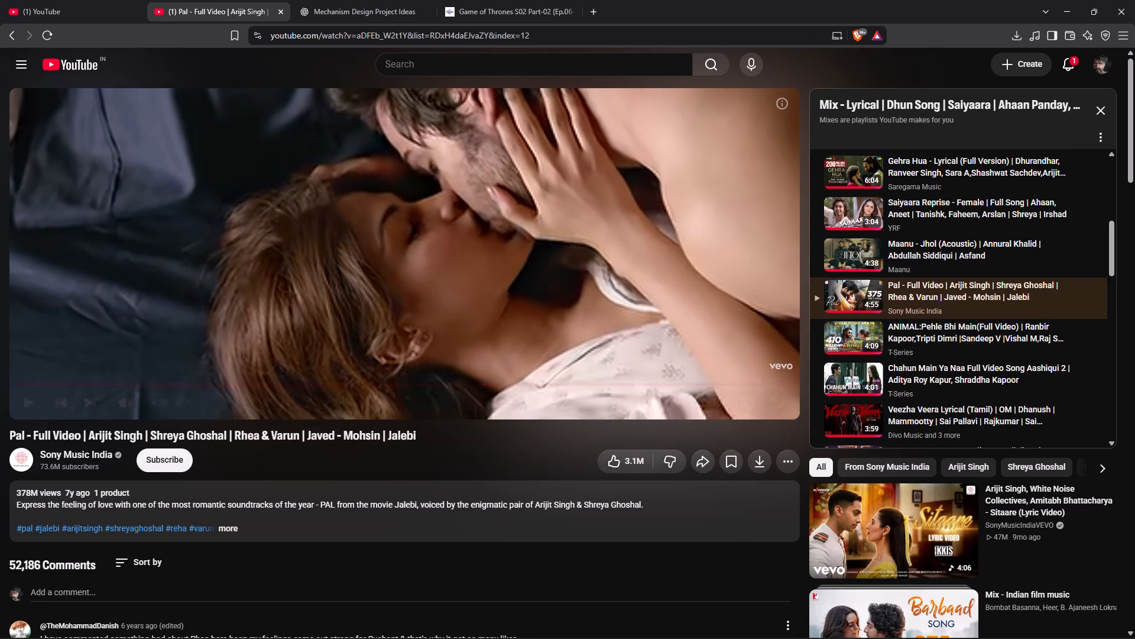
{"action": "left_click", "coordinate": [637, 616]}
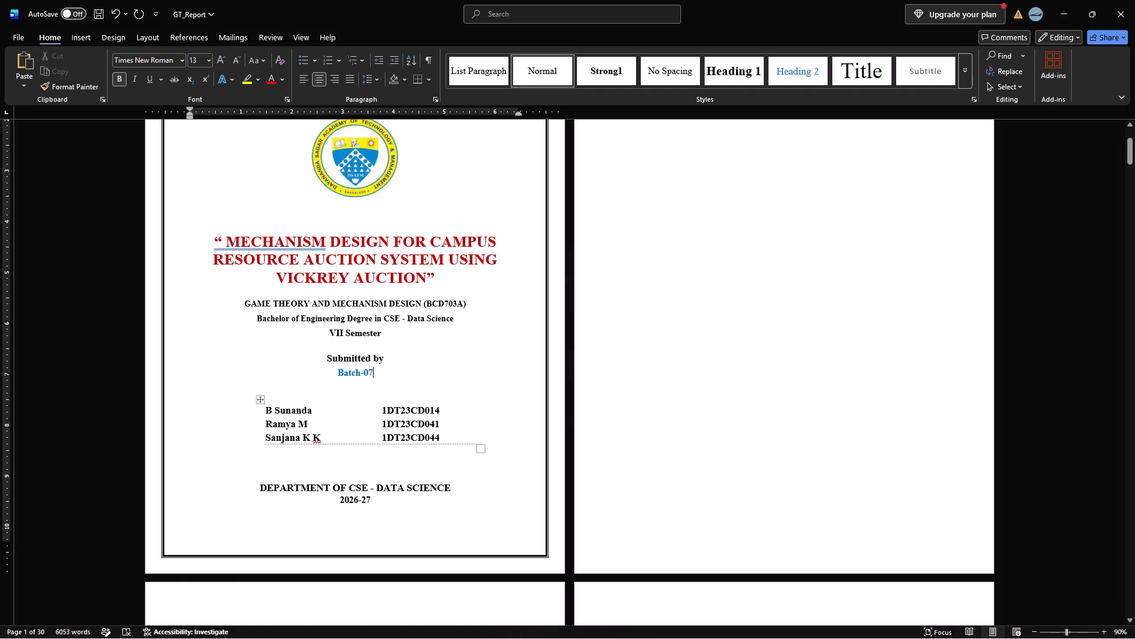
Clear the first student's name in the cover page's Submitted by table and enter the new student's first name and initial.
{"action": "left_click", "coordinate": [311, 411]}
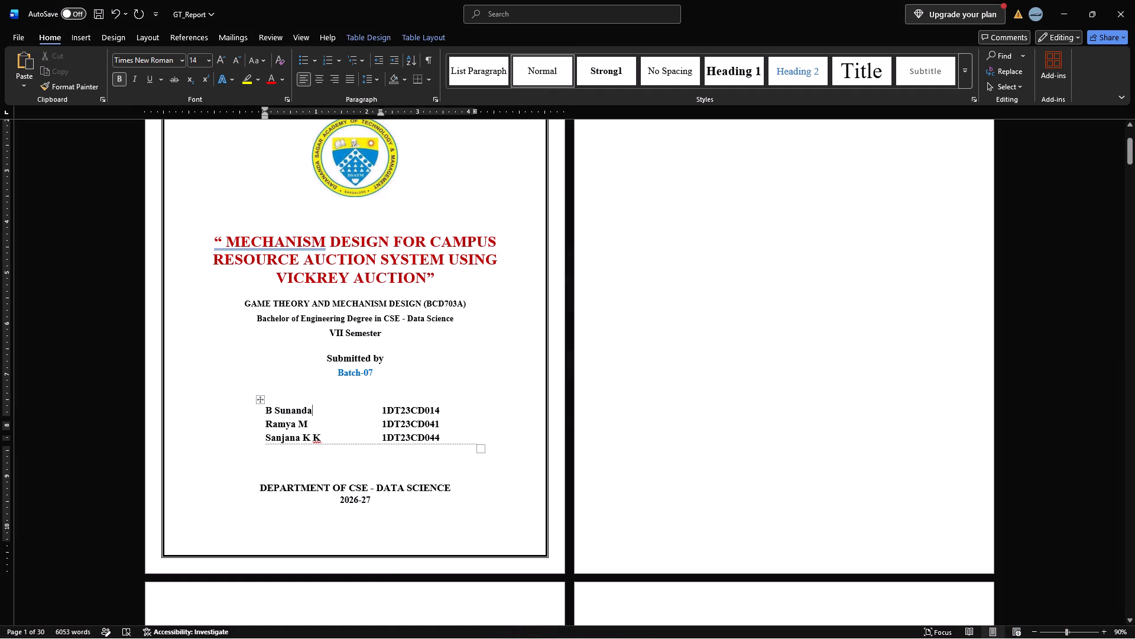
{"action": "key", "text": "BackSpace"}
{"action": "key", "text": "BackSpace"}
{"action": "key", "text": "BackSpace"}
{"action": "key", "text": "BackSpace"}
{"action": "key", "text": "BackSpace"}
{"action": "key", "text": "BackSpace"}
{"action": "key", "text": "BackSpace"}
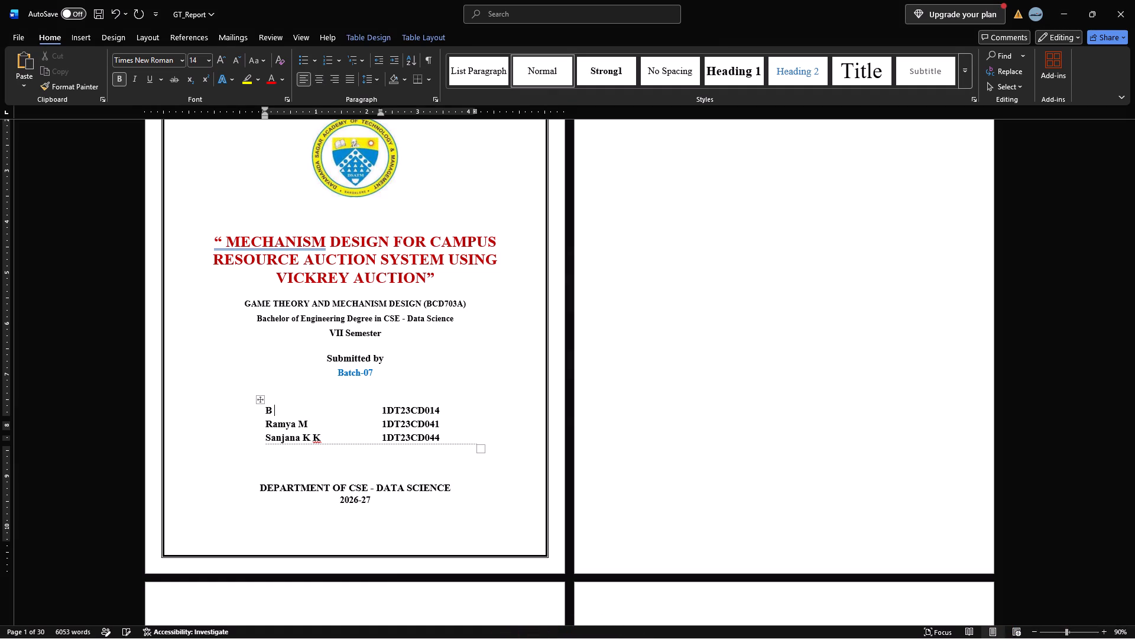
{"action": "key", "text": "BackSpace"}
{"action": "key", "text": "BackSpace"}
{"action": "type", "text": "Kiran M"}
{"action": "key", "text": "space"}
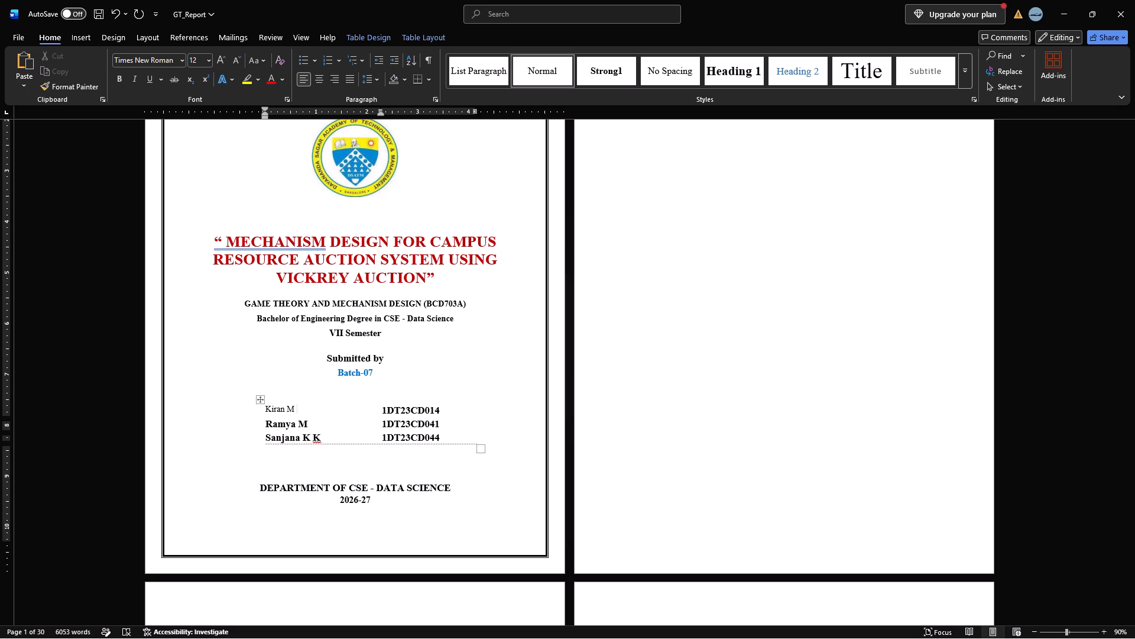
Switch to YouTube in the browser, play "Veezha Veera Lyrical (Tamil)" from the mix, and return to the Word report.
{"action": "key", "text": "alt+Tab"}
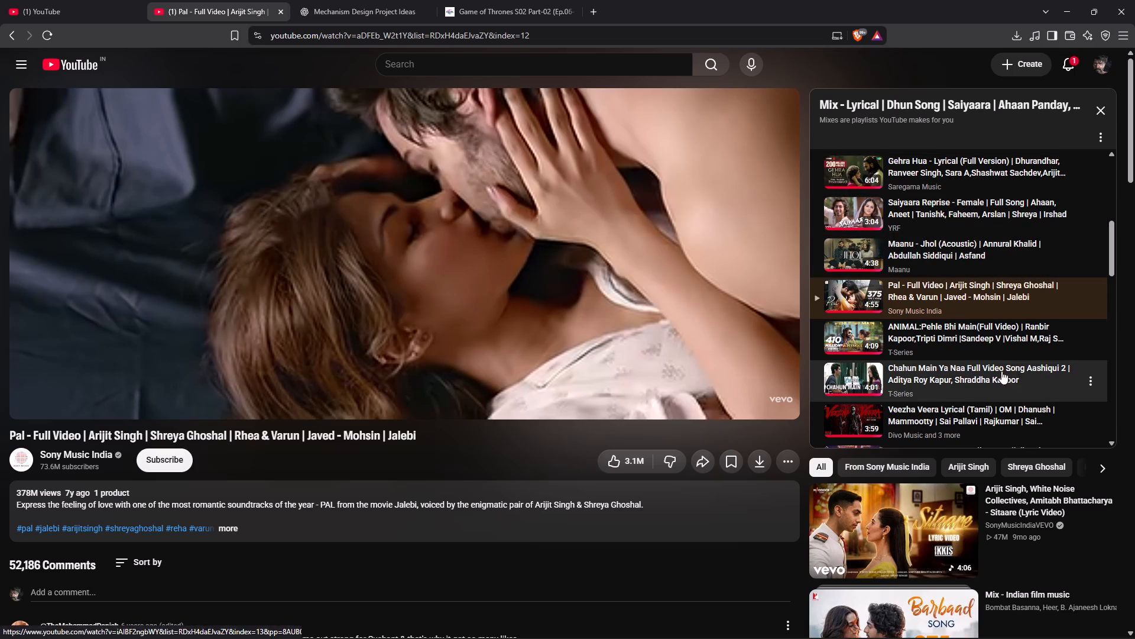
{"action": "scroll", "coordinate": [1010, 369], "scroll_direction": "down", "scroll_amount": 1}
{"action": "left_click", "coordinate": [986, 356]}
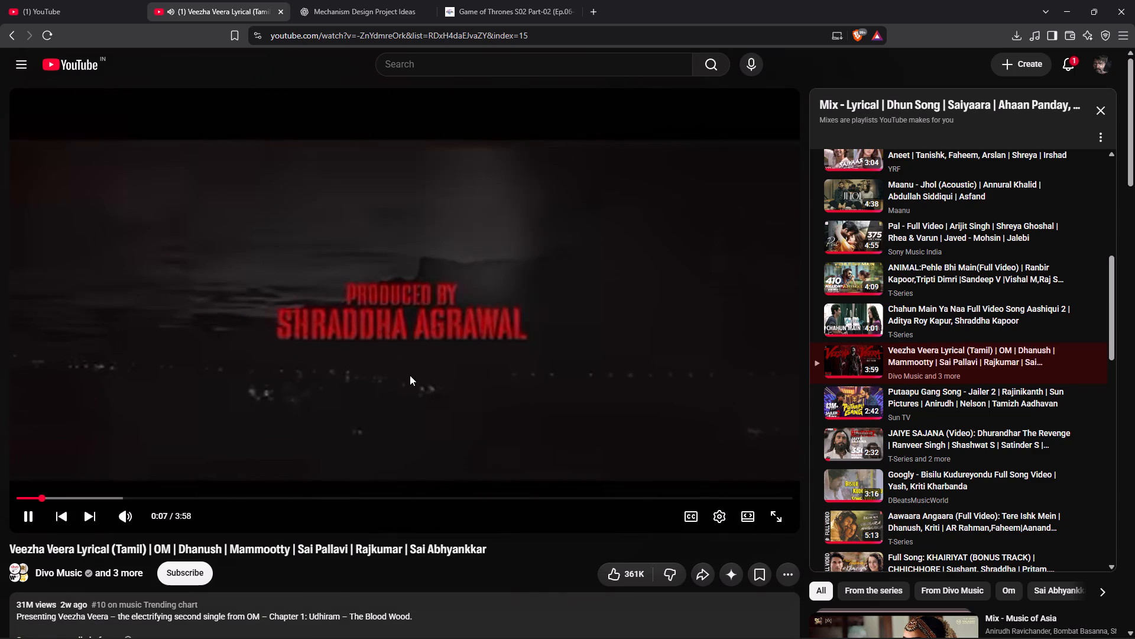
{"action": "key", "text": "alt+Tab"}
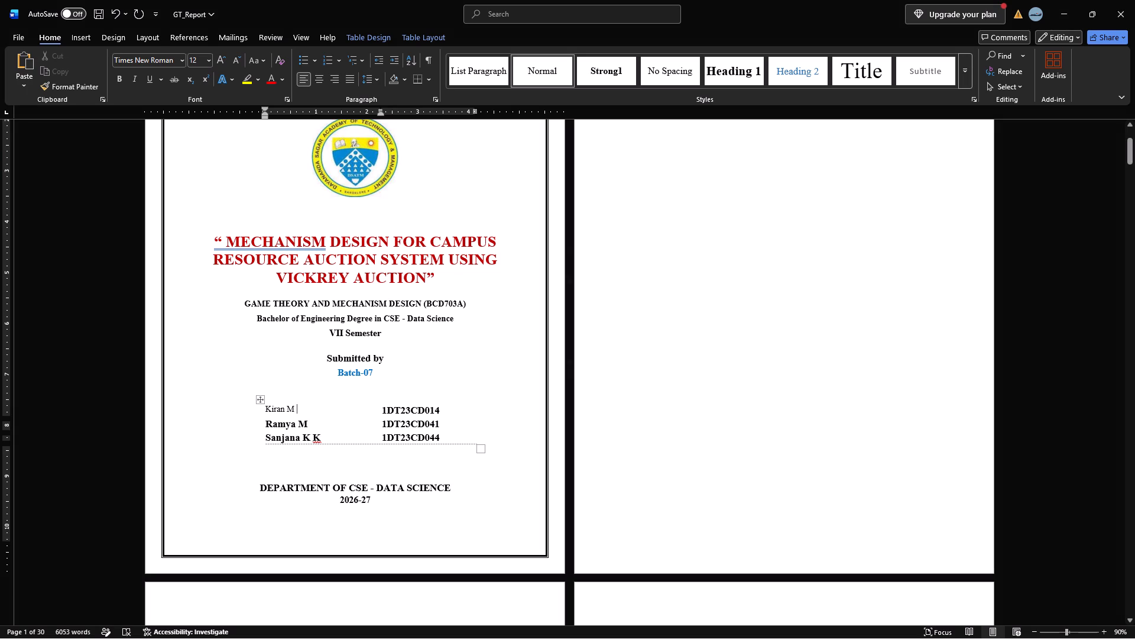
Add the surname to the first student's name, and make the whole name bold at font size 14.
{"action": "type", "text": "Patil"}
{"action": "left_click_drag", "start_coordinate": [313, 411], "coordinate": [273, 410]}
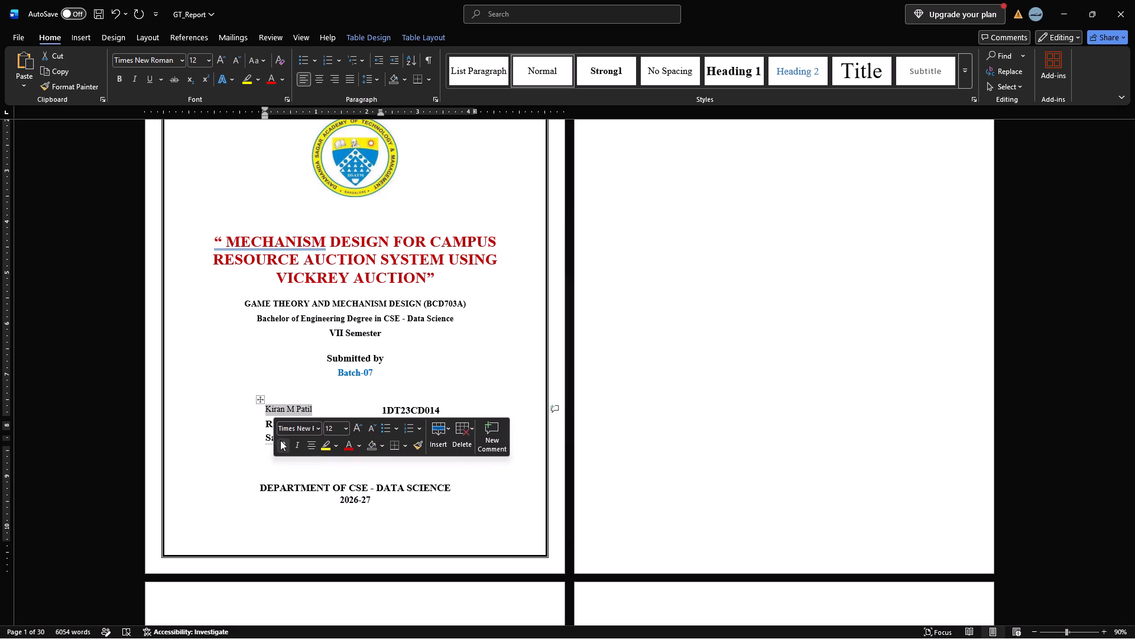
{"action": "left_click", "coordinate": [280, 440]}
{"action": "left_click", "coordinate": [356, 429]}
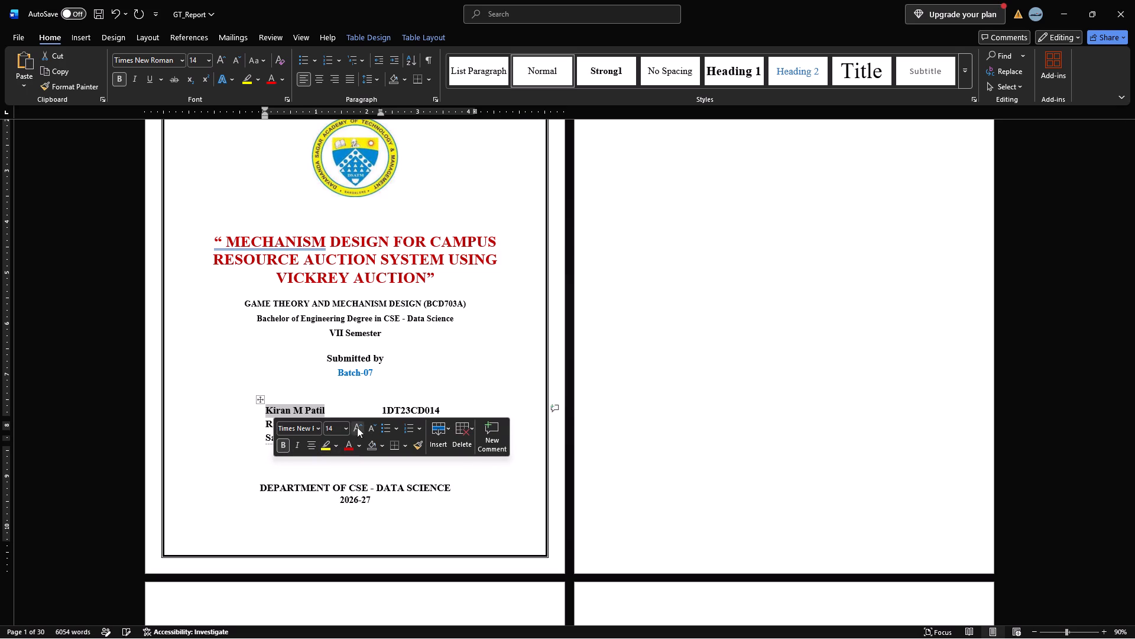
{"action": "left_click", "coordinate": [381, 395]}
Replace the ending of the first student's registration number on the cover page with the new student's number.
{"action": "left_click", "coordinate": [441, 410]}
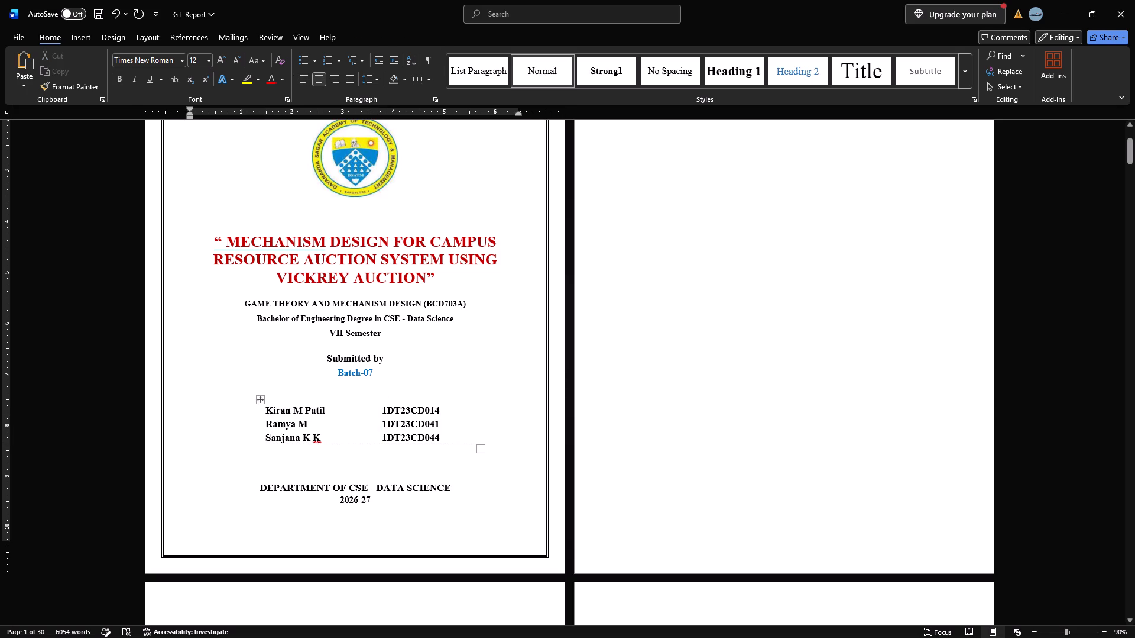
{"action": "key", "text": "BackSpace"}
{"action": "key", "text": "BackSpace"}
{"action": "key", "text": "BackSpace"}
{"action": "key", "text": "BackSpace"}
{"action": "key", "text": "BackSpace"}
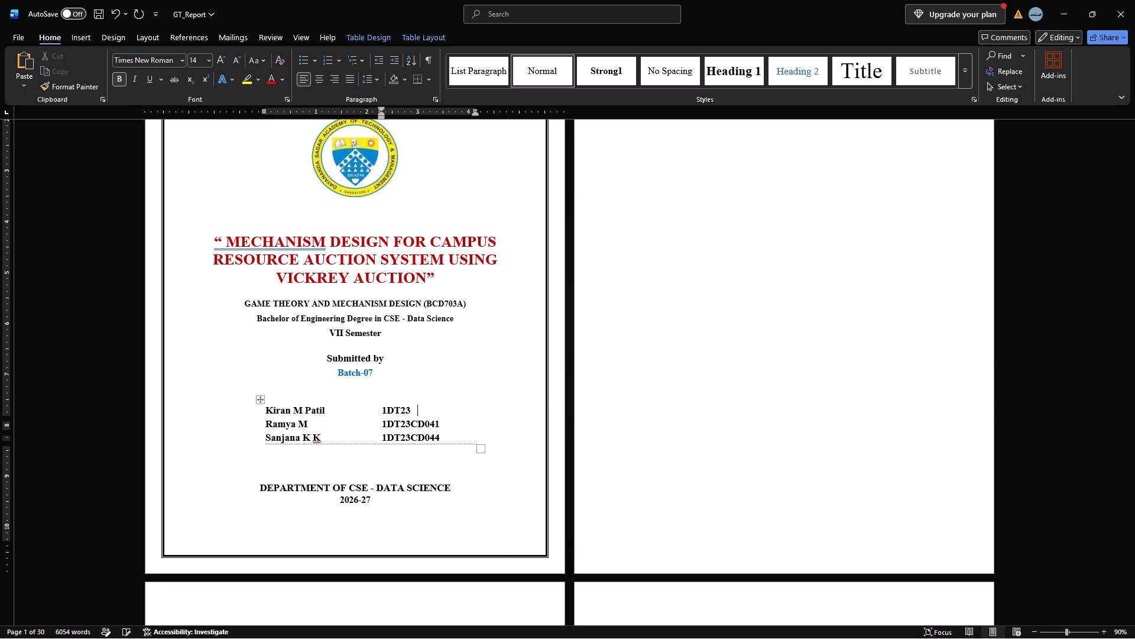
{"action": "key", "text": "BackSpace"}
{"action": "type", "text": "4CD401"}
Replace the second student's name on the cover page with the new team member's name, removing the leftover initial letter.
{"action": "left_click", "coordinate": [309, 422]}
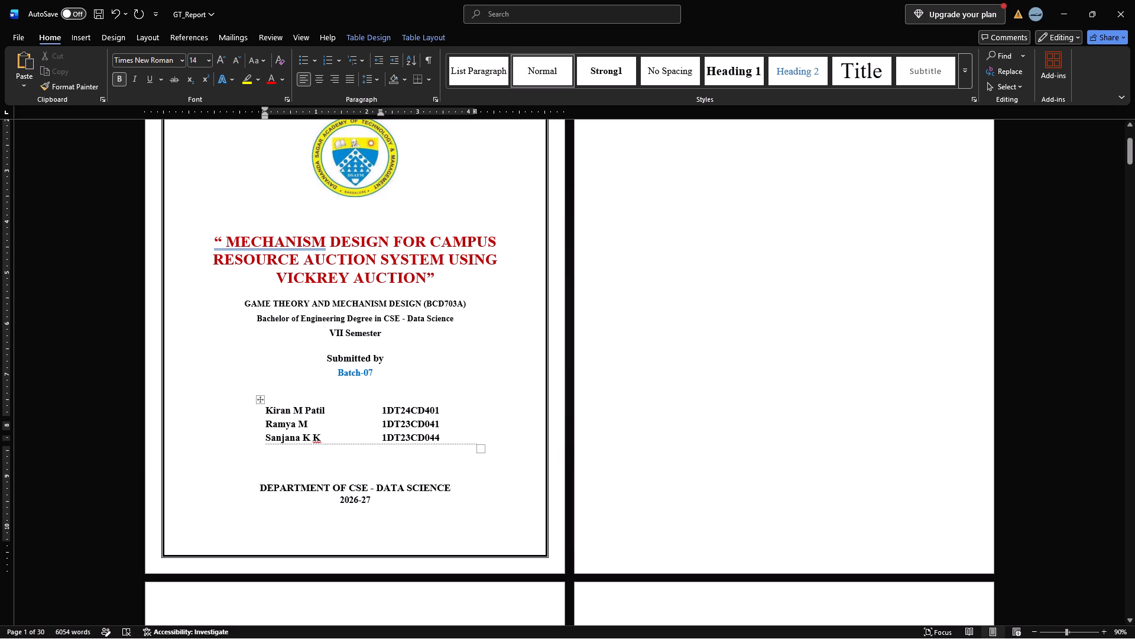
{"action": "key", "text": "BackSpace"}
{"action": "key", "text": "BackSpace"}
{"action": "key", "text": "BackSpace"}
{"action": "key", "text": "BackSpace"}
{"action": "key", "text": "BackSpace"}
{"action": "key", "text": "BackSpace"}
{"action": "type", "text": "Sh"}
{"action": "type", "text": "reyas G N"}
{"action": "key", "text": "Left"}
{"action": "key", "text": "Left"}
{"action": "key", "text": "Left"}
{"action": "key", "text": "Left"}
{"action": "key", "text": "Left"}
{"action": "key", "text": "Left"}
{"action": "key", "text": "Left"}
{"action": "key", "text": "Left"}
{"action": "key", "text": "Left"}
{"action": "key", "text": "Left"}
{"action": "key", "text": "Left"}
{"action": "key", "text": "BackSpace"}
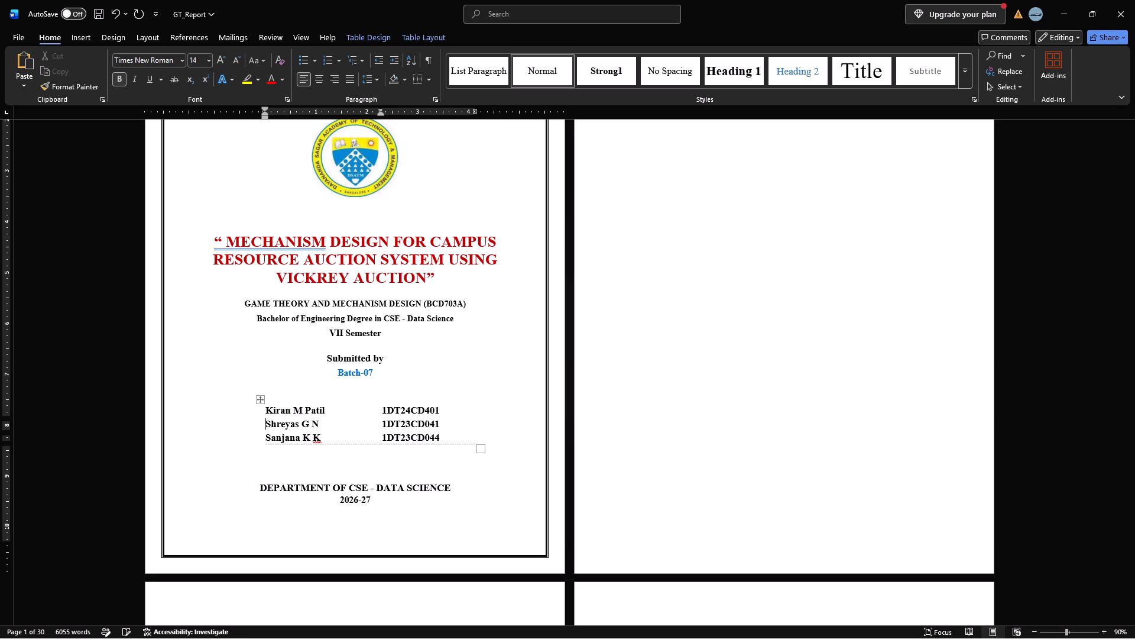
Replace the ending of the second student's registration number on the cover page with the new member's number.
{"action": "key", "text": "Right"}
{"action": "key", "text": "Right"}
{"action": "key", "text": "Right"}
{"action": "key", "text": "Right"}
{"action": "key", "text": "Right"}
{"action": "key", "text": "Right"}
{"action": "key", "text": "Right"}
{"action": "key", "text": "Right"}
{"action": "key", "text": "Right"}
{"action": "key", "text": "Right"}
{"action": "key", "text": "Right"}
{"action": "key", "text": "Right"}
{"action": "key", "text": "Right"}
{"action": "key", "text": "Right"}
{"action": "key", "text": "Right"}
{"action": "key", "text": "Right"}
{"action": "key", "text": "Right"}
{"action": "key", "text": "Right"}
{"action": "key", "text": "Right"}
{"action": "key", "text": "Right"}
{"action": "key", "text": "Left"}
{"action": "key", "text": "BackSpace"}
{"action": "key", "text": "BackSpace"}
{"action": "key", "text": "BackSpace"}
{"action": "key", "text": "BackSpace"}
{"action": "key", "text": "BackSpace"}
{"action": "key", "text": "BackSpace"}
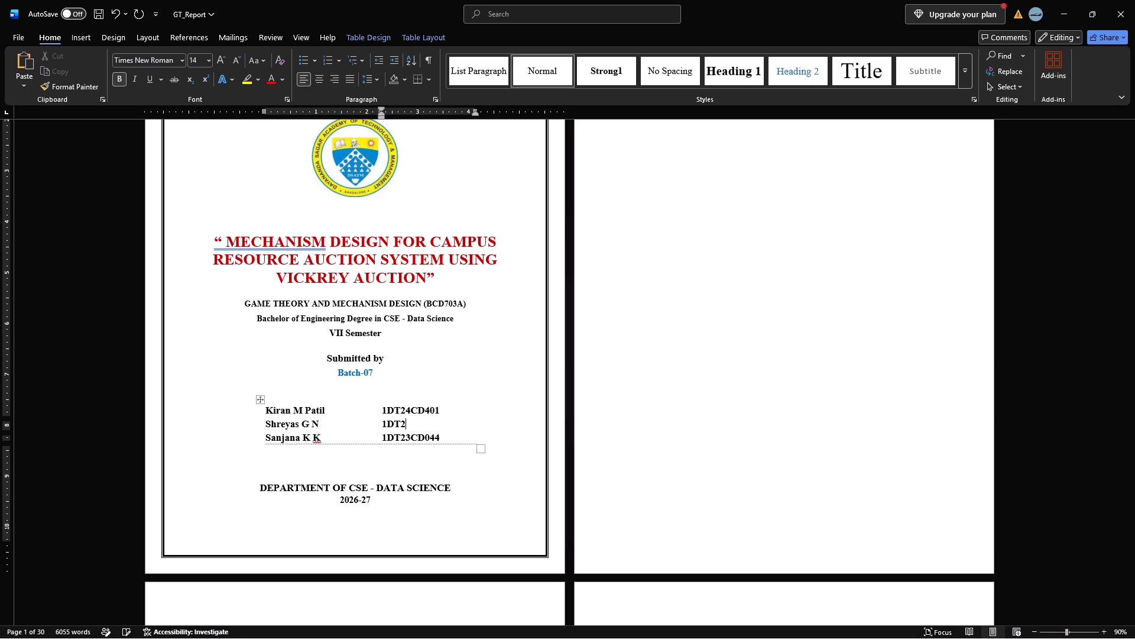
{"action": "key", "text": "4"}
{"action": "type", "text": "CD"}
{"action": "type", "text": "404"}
Replace the ending of the third student's registration number on the cover page with the new member's number.
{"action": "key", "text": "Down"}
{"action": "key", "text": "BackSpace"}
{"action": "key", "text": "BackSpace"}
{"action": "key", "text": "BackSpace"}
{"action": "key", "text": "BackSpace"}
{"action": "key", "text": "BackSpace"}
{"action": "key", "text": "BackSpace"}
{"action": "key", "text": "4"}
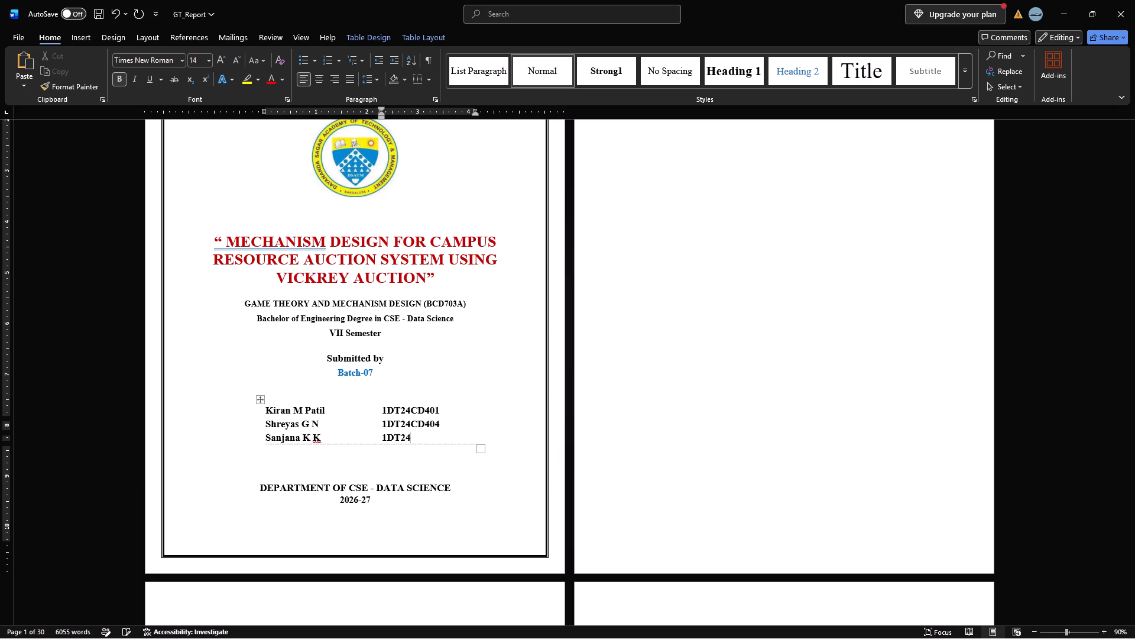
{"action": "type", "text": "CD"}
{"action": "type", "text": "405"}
Change the third student's middle initial on the cover page to B.
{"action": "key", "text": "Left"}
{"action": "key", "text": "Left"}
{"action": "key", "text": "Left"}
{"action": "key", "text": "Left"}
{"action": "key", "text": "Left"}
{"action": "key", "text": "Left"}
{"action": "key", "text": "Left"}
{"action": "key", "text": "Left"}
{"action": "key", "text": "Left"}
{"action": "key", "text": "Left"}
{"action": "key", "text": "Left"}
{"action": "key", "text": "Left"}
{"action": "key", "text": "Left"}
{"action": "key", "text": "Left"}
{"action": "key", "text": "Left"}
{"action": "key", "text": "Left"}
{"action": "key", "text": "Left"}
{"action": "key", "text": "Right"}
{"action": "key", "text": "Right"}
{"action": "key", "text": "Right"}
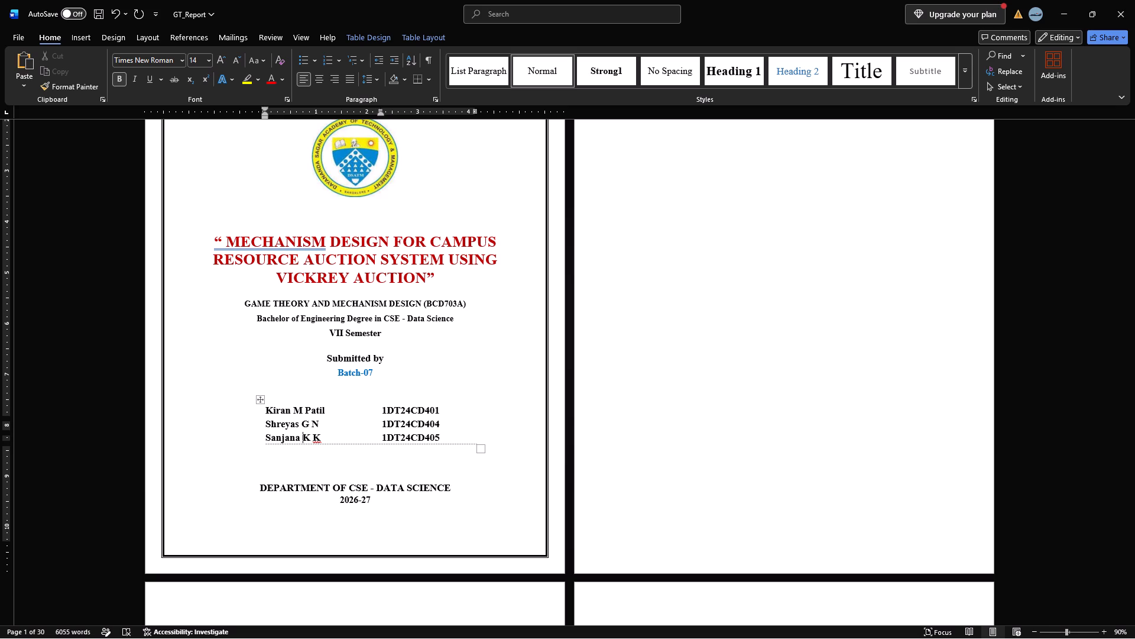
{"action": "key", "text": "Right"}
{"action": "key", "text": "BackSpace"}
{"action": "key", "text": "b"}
Replace the third student's first name on the cover page with the new member's first name, removing the leftover initial letter.
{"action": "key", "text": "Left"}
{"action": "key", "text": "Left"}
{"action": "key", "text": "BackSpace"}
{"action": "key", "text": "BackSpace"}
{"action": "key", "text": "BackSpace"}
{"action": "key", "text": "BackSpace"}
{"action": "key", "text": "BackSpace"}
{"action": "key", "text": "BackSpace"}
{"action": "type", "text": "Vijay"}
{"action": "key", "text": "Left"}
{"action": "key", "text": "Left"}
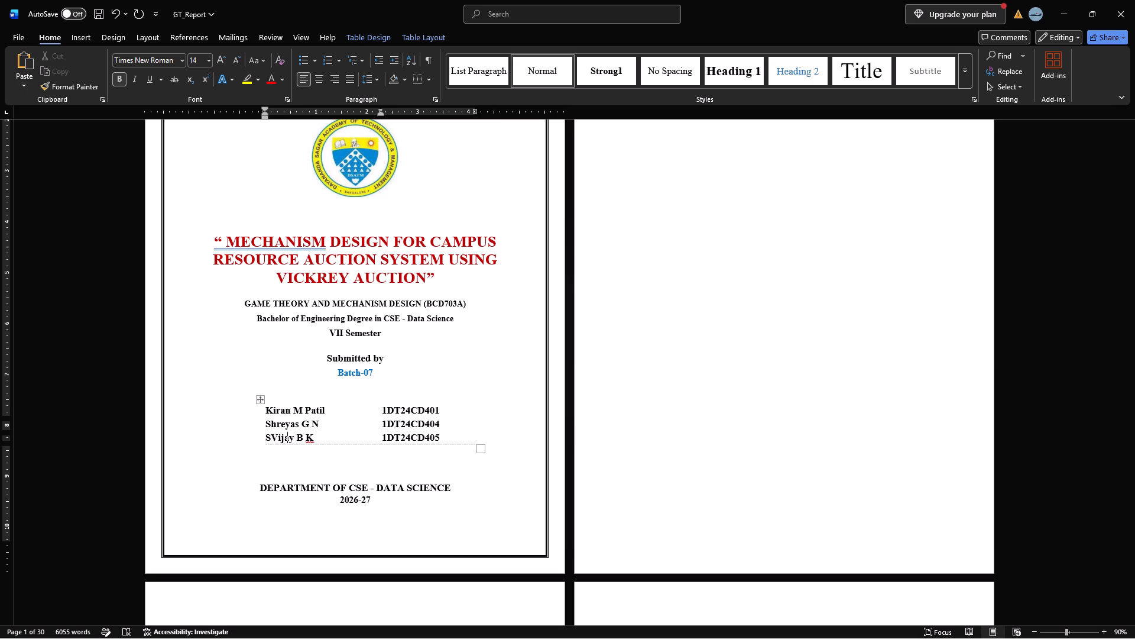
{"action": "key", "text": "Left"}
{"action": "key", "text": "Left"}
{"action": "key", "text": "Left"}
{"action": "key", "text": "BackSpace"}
Review the updated cover page, the abstract, the contents table and the list of figures.
{"action": "scroll", "coordinate": [270, 423], "scroll_direction": "down", "scroll_amount": 2}
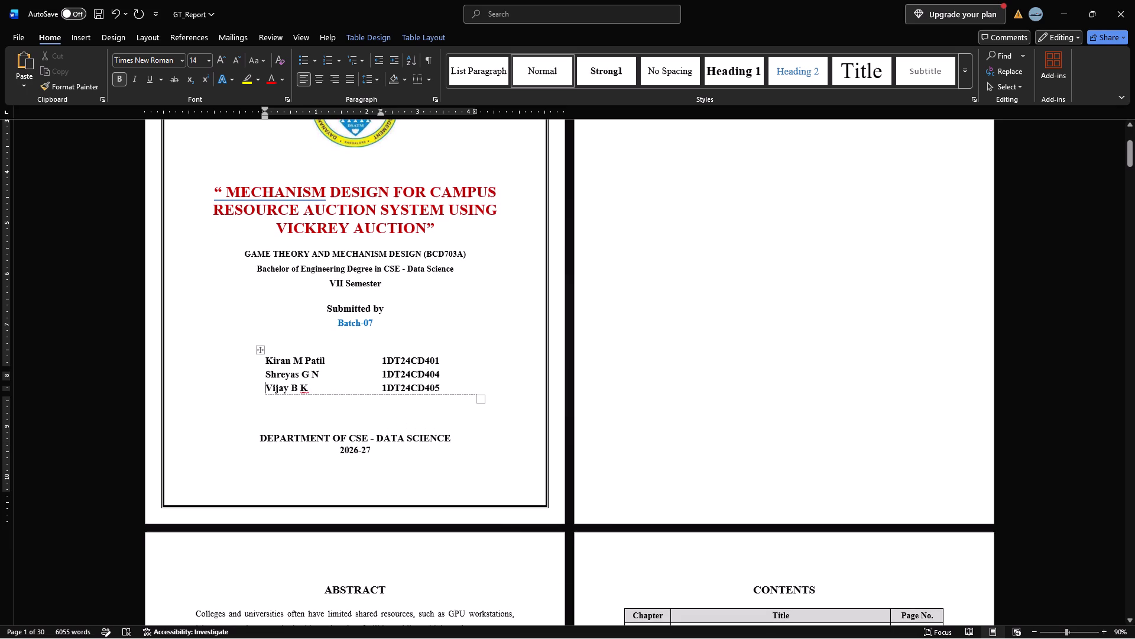
{"action": "left_click", "coordinate": [452, 460]}
{"action": "scroll", "coordinate": [547, 439], "scroll_direction": "up", "scroll_amount": 13}
{"action": "scroll", "coordinate": [455, 515], "scroll_direction": "down", "scroll_amount": 5}
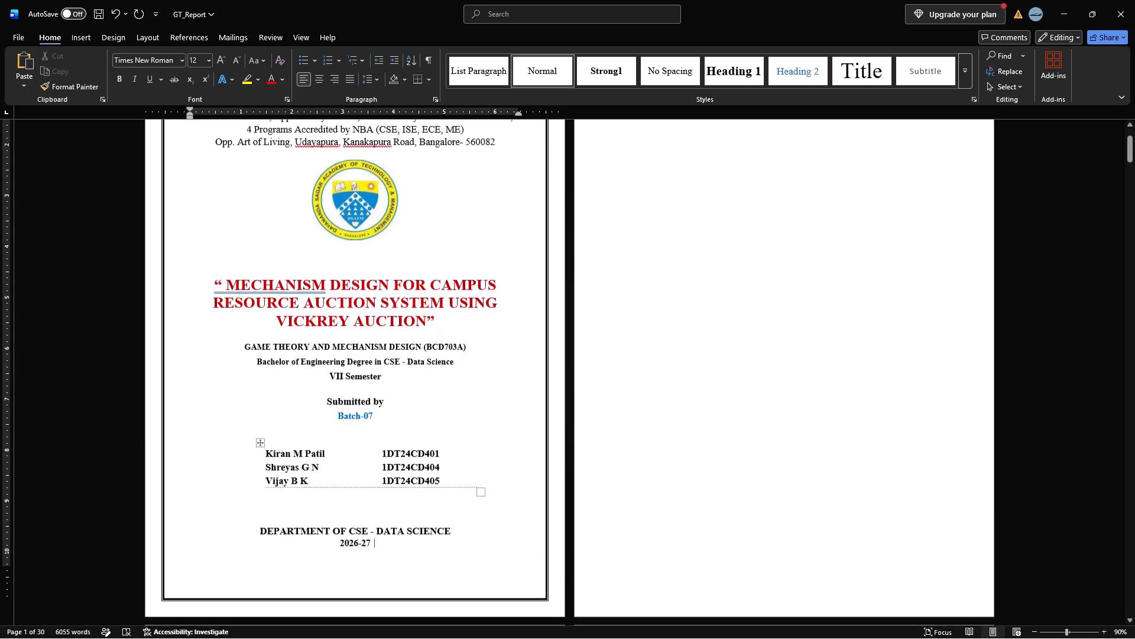
{"action": "scroll", "coordinate": [457, 543], "scroll_direction": "down", "scroll_amount": 18}
{"action": "scroll", "coordinate": [560, 540], "scroll_direction": "down", "scroll_amount": 5}
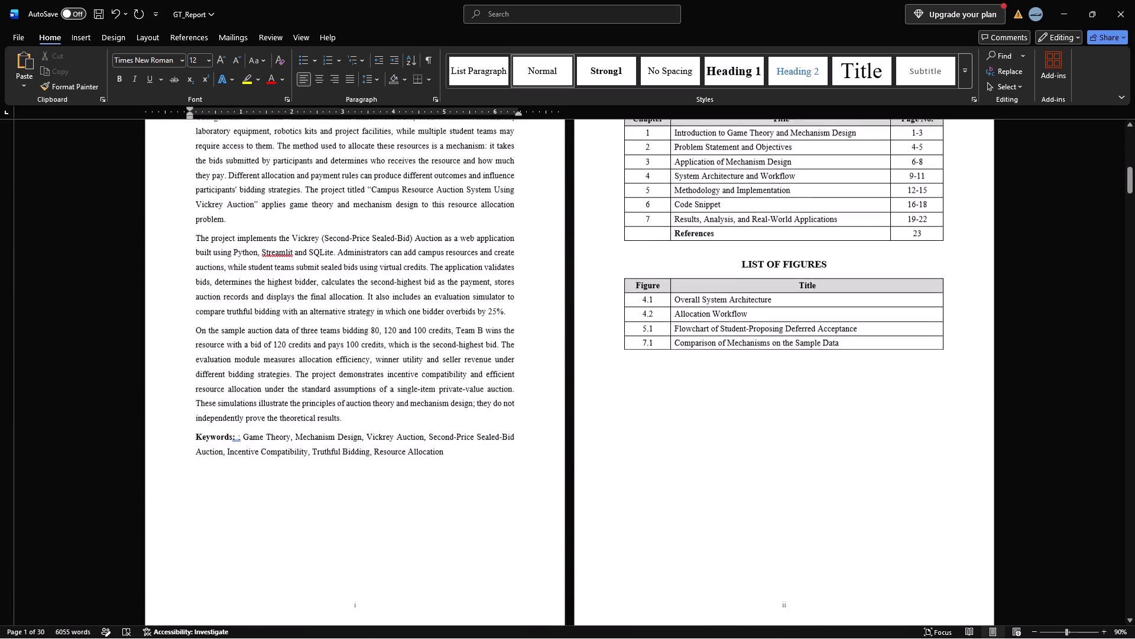
{"action": "scroll", "coordinate": [554, 546], "scroll_direction": "down", "scroll_amount": 10}
{"action": "scroll", "coordinate": [485, 477], "scroll_direction": "up", "scroll_amount": 8}
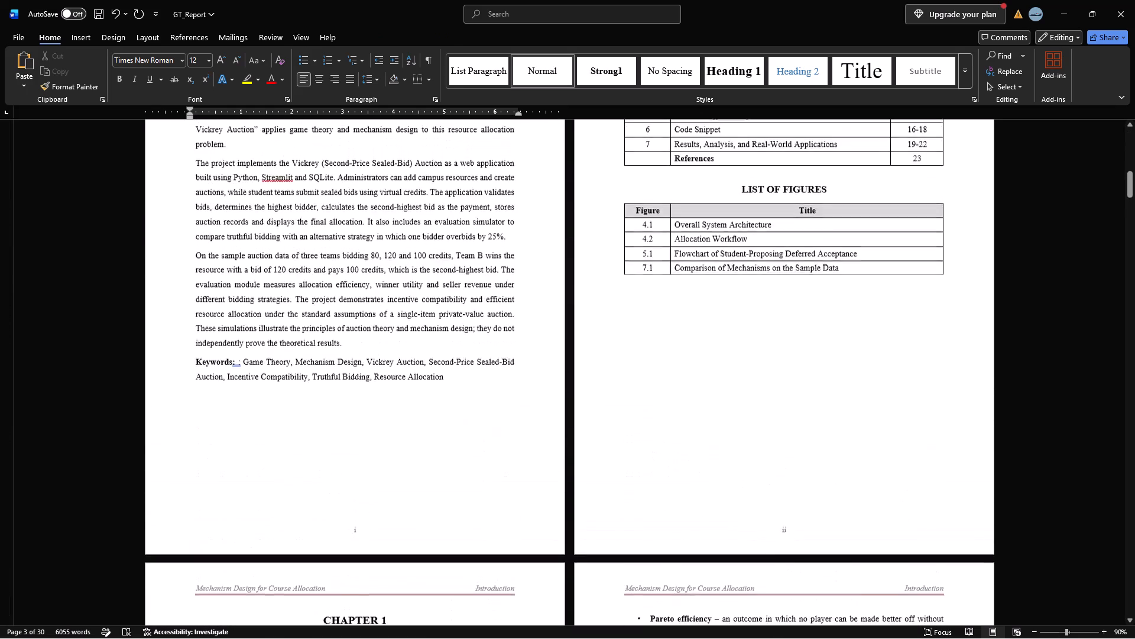
{"action": "scroll", "coordinate": [479, 493], "scroll_direction": "up", "scroll_amount": 20}
{"action": "scroll", "coordinate": [479, 493], "scroll_direction": "up", "scroll_amount": 5}
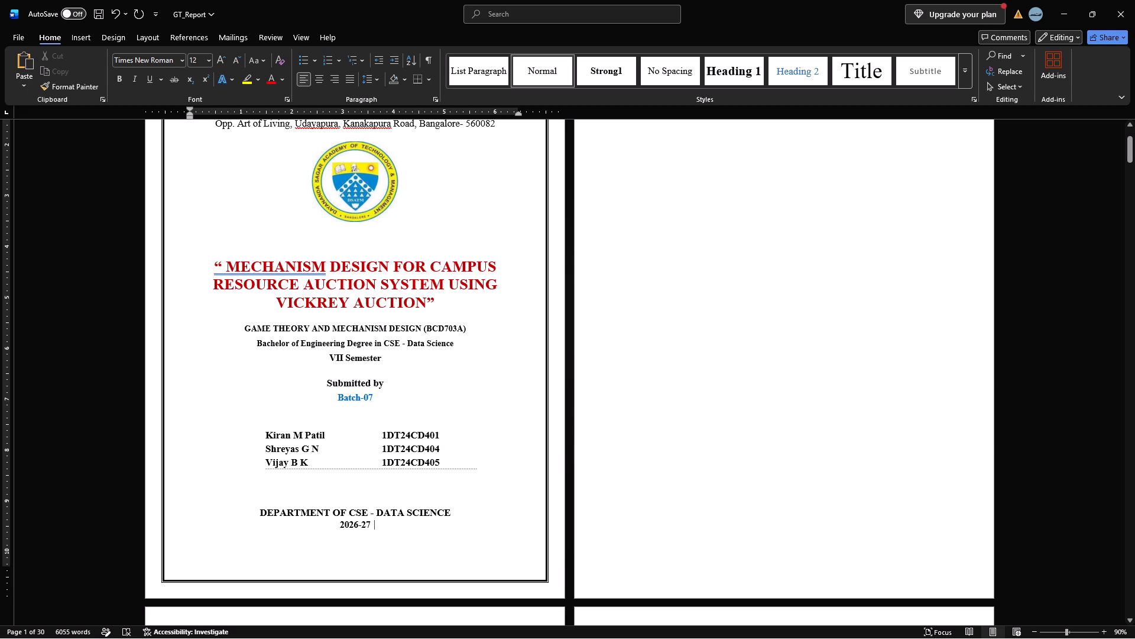
{"action": "scroll", "coordinate": [444, 313], "scroll_direction": "down", "scroll_amount": 7}
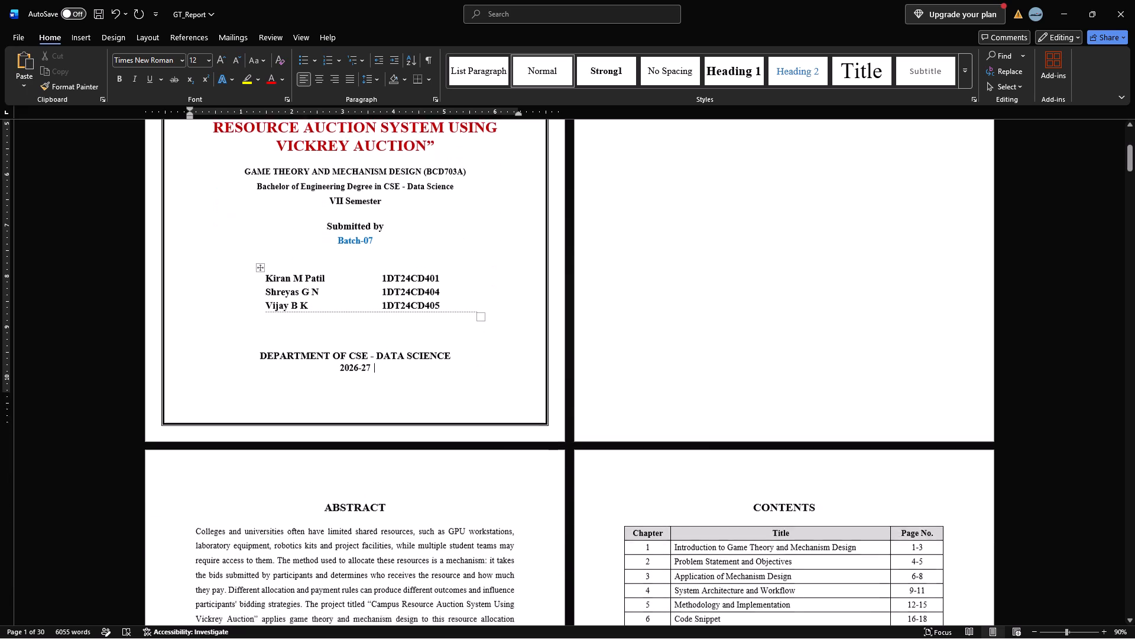
{"action": "scroll", "coordinate": [439, 337], "scroll_direction": "down", "scroll_amount": 2}
{"action": "scroll", "coordinate": [439, 337], "scroll_direction": "up", "scroll_amount": 4}
{"action": "scroll", "coordinate": [439, 337], "scroll_direction": "down", "scroll_amount": 20}
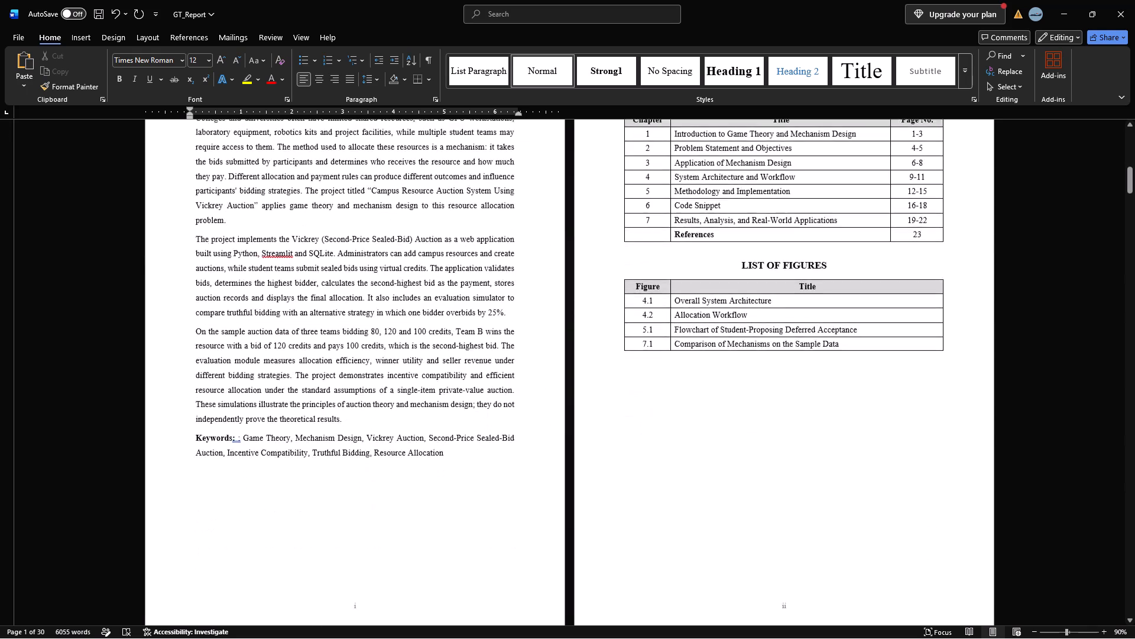
Change the project title in the Chapter 1 page header to "Mechanism Design for Campus Resource Auction" and return to the body text.
{"action": "scroll", "coordinate": [437, 337], "scroll_direction": "down", "scroll_amount": 8}
{"action": "double_click", "coordinate": [334, 413]}
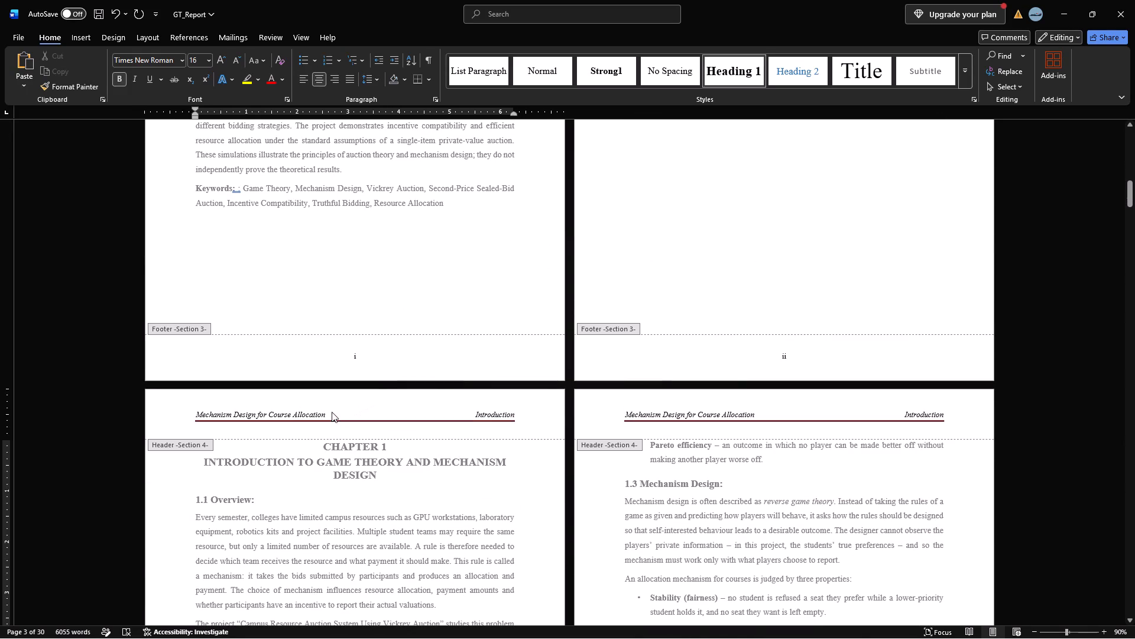
{"action": "left_click", "coordinate": [330, 417]}
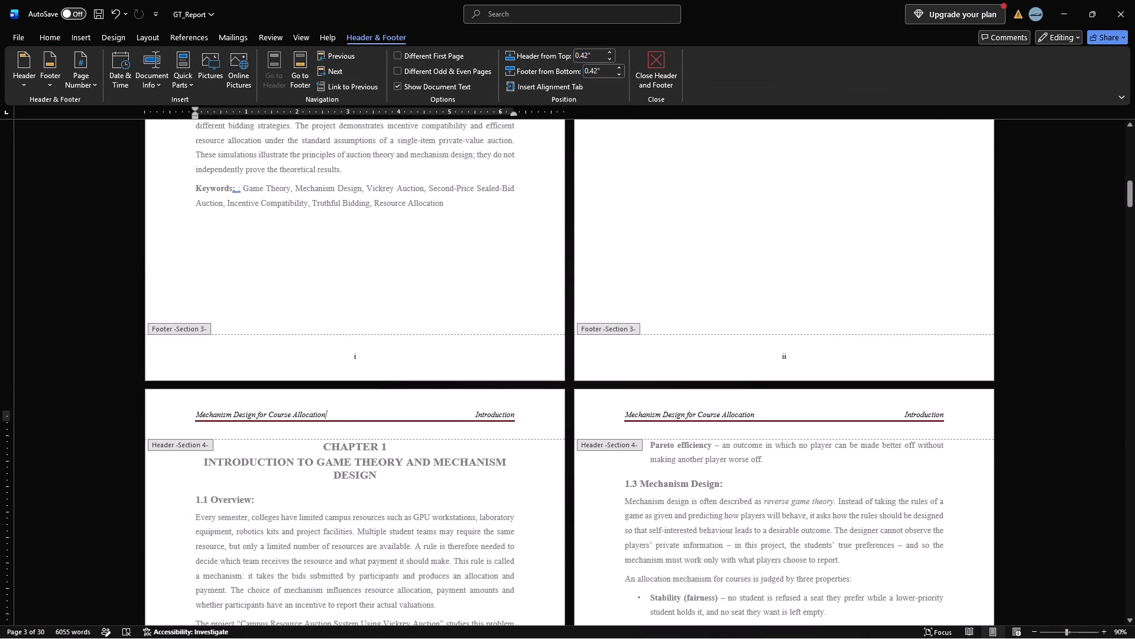
{"action": "key", "text": "BackSpace"}
{"action": "key", "text": "BackSpace"}
{"action": "key", "text": "BackSpace"}
{"action": "key", "text": "BackSpace"}
{"action": "key", "text": "BackSpace"}
{"action": "key", "text": "BackSpace"}
{"action": "key", "text": "BackSpace"}
{"action": "key", "text": "BackSpace"}
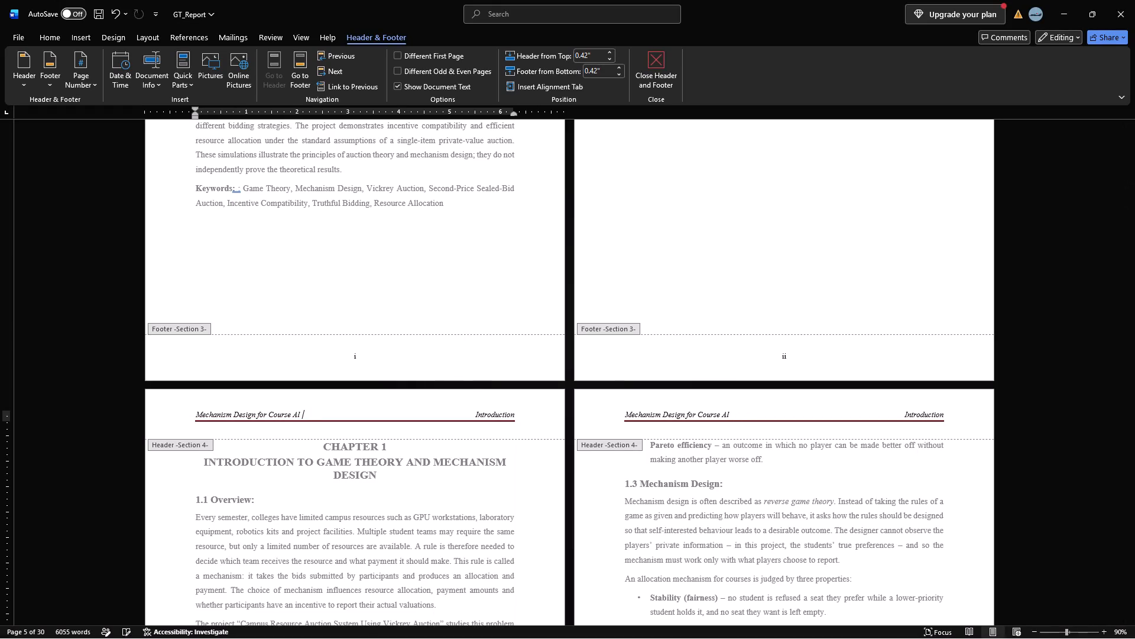
{"action": "key", "text": "BackSpace"}
{"action": "key", "text": "BackSpace"}
{"action": "key", "text": "BackSpace"}
{"action": "key", "text": "BackSpace"}
{"action": "key", "text": "BackSpace"}
{"action": "key", "text": "BackSpace"}
{"action": "key", "text": "BackSpace"}
{"action": "key", "text": "BackSpace"}
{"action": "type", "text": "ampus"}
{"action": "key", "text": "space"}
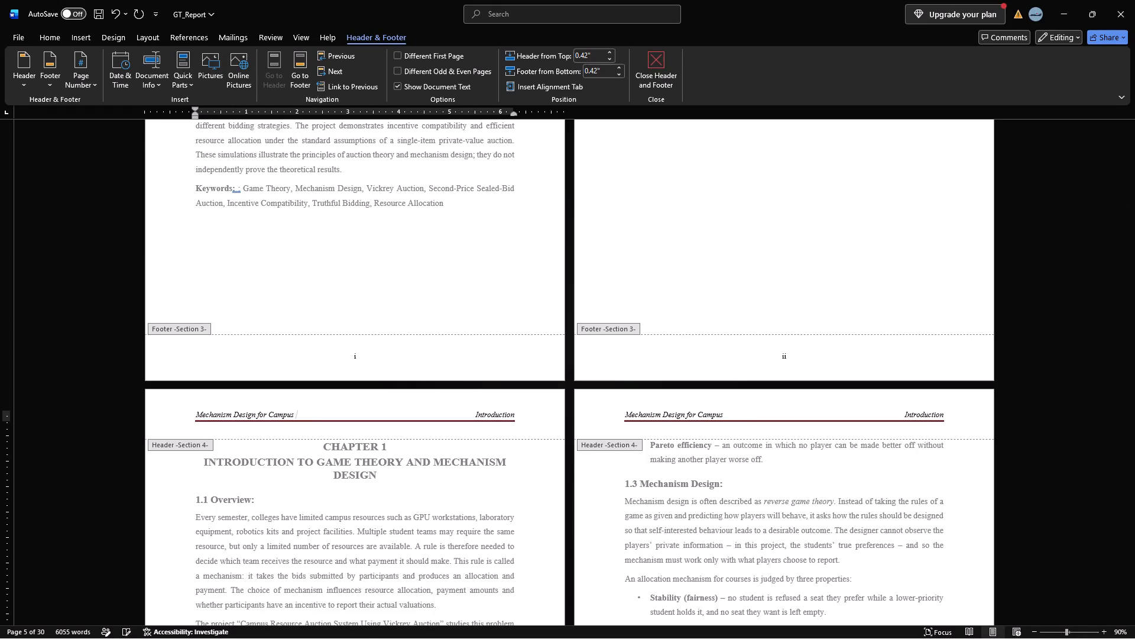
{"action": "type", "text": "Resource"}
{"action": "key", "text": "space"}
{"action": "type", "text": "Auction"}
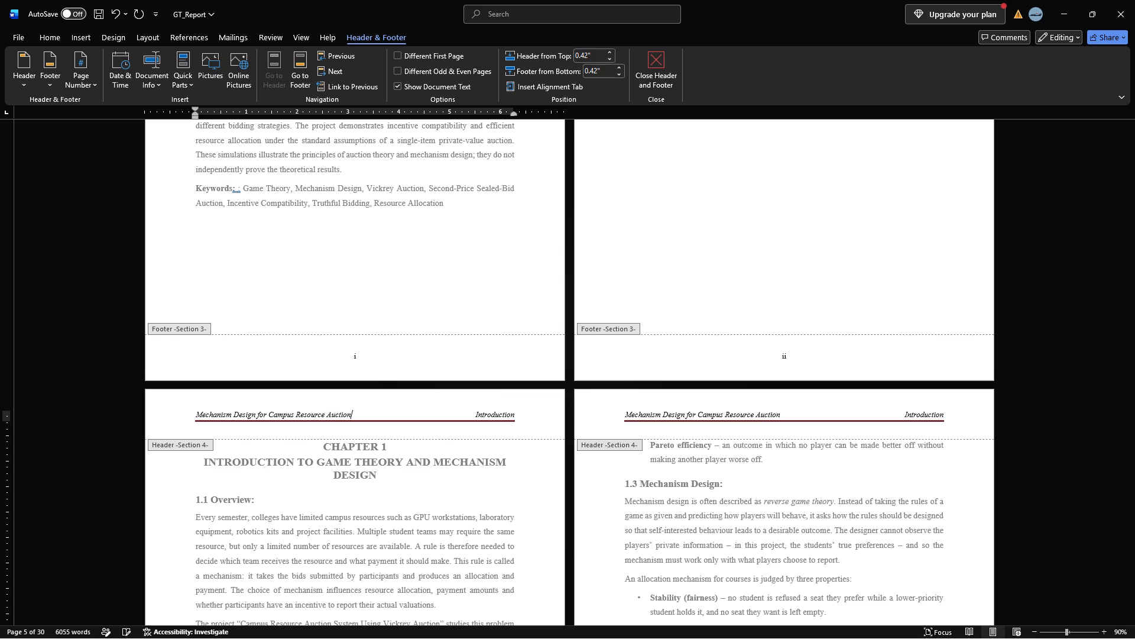
{"action": "left_click", "coordinate": [588, 553]}
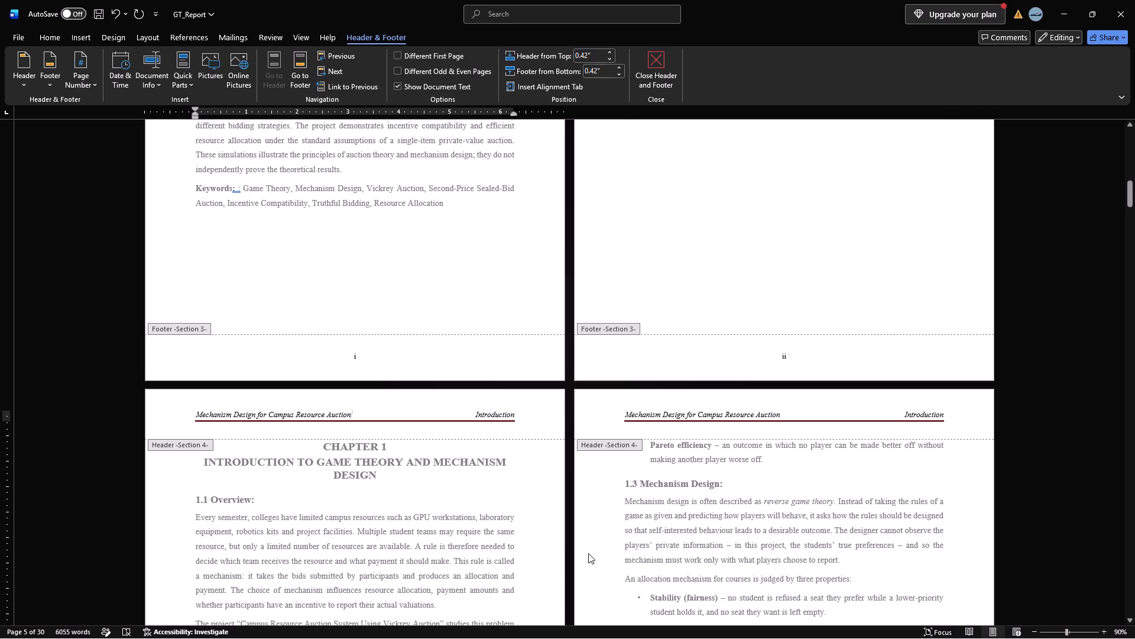
{"action": "double_click", "coordinate": [594, 544]}
Link the Chapter 2 page header (Section 5) to the previous section, replacing its existing header.
{"action": "scroll", "coordinate": [594, 544], "scroll_direction": "down", "scroll_amount": 17}
{"action": "scroll", "coordinate": [594, 544], "scroll_direction": "down", "scroll_amount": 7}
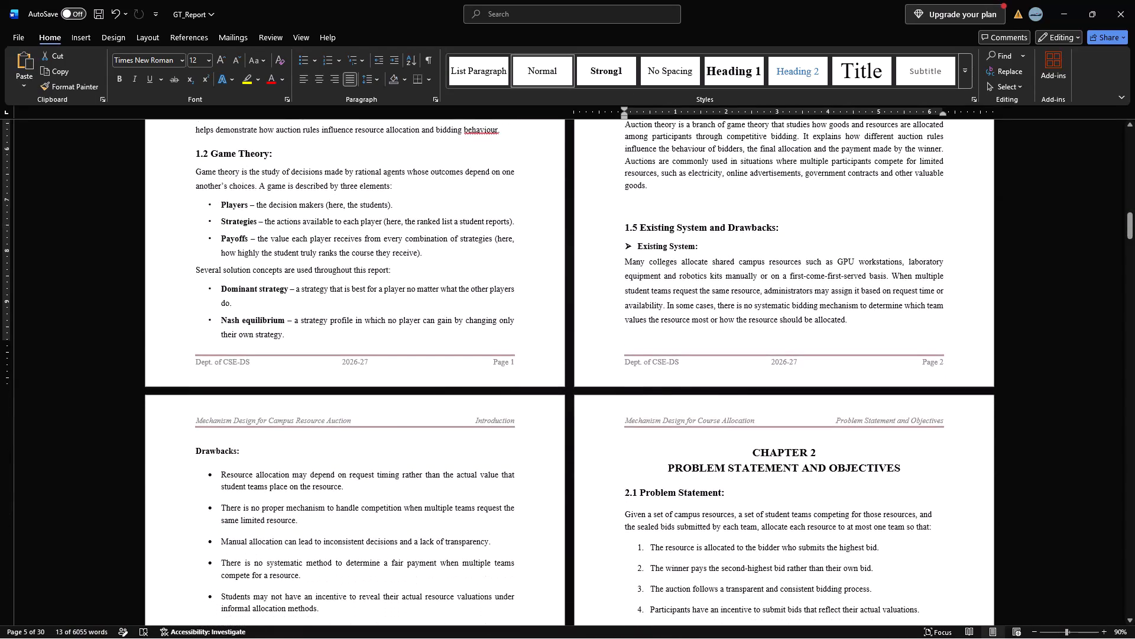
{"action": "double_click", "coordinate": [701, 423]}
{"action": "right_click", "coordinate": [668, 421]}
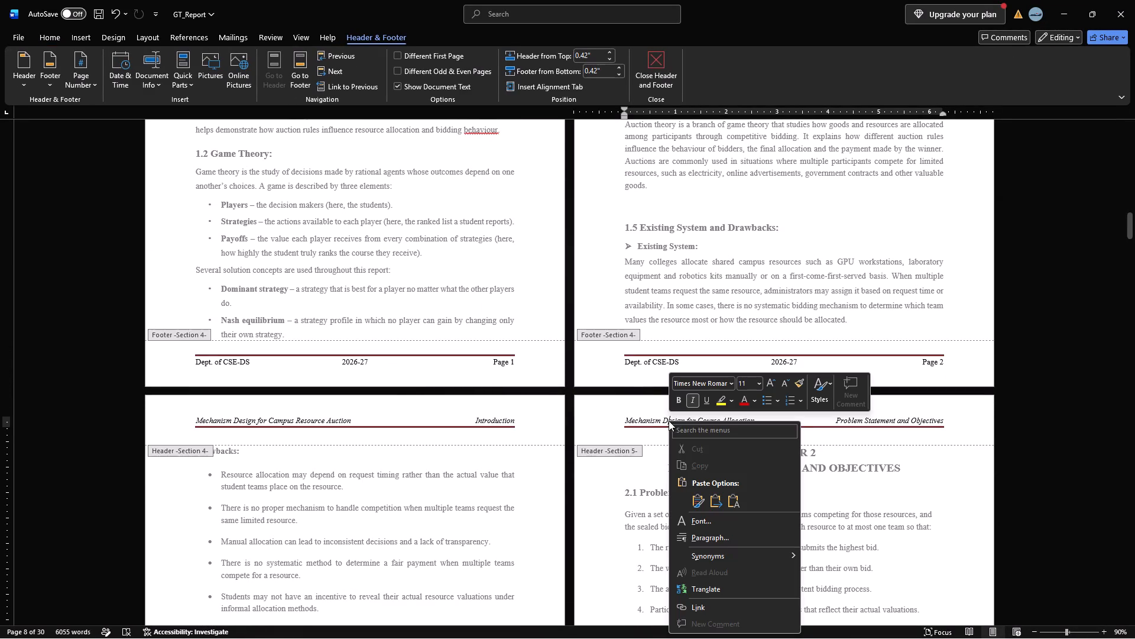
{"action": "left_click", "coordinate": [624, 440]}
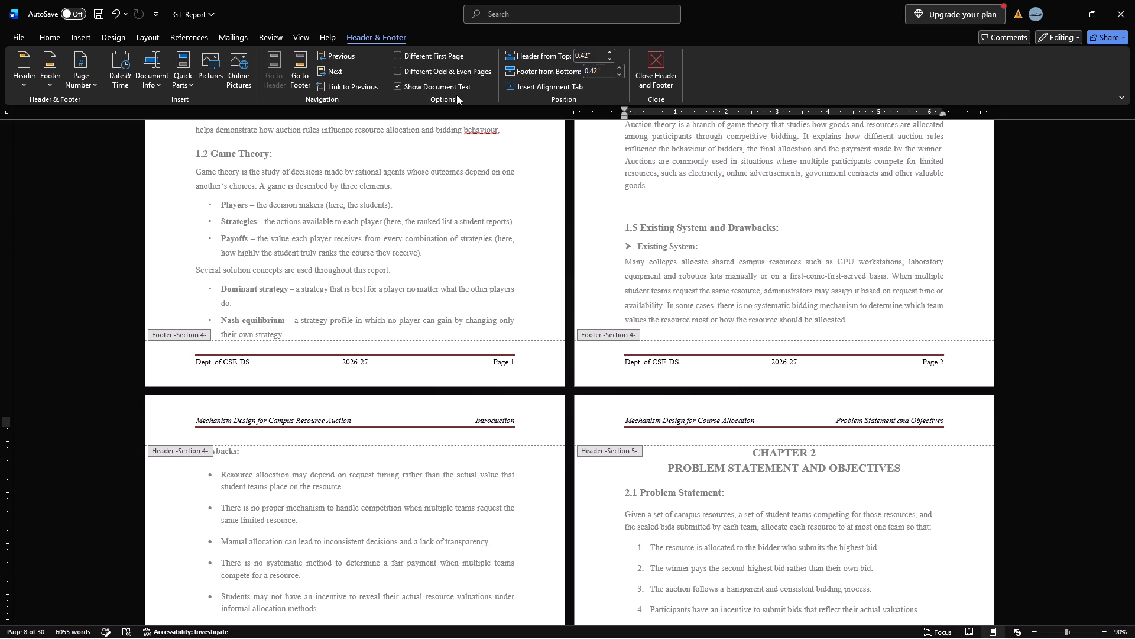
{"action": "left_click", "coordinate": [365, 82]}
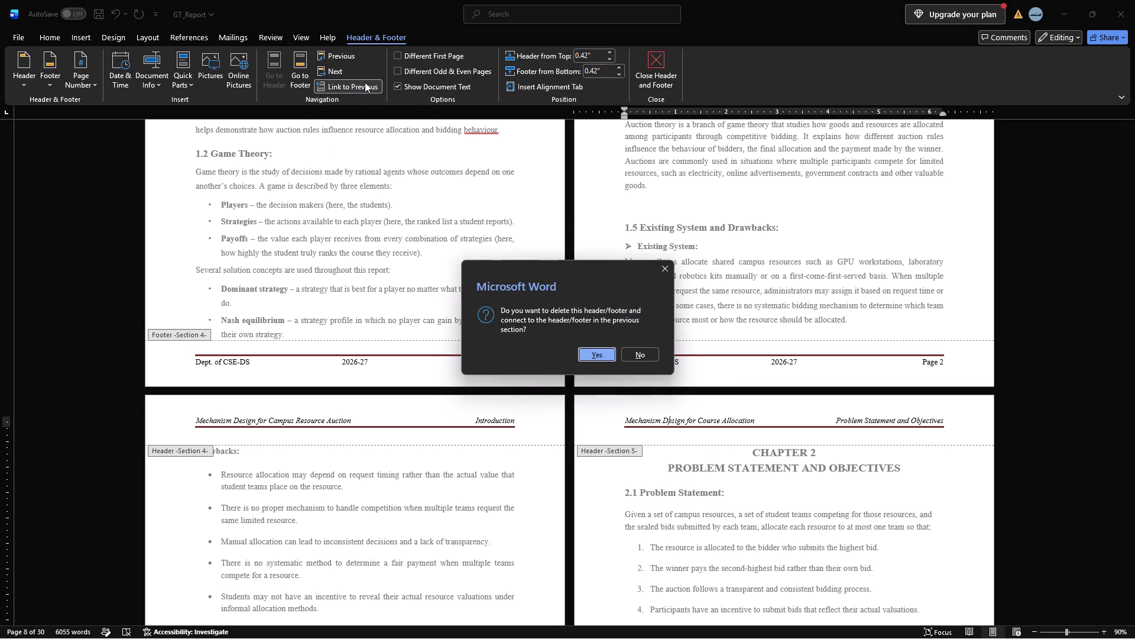
{"action": "left_click", "coordinate": [585, 353]}
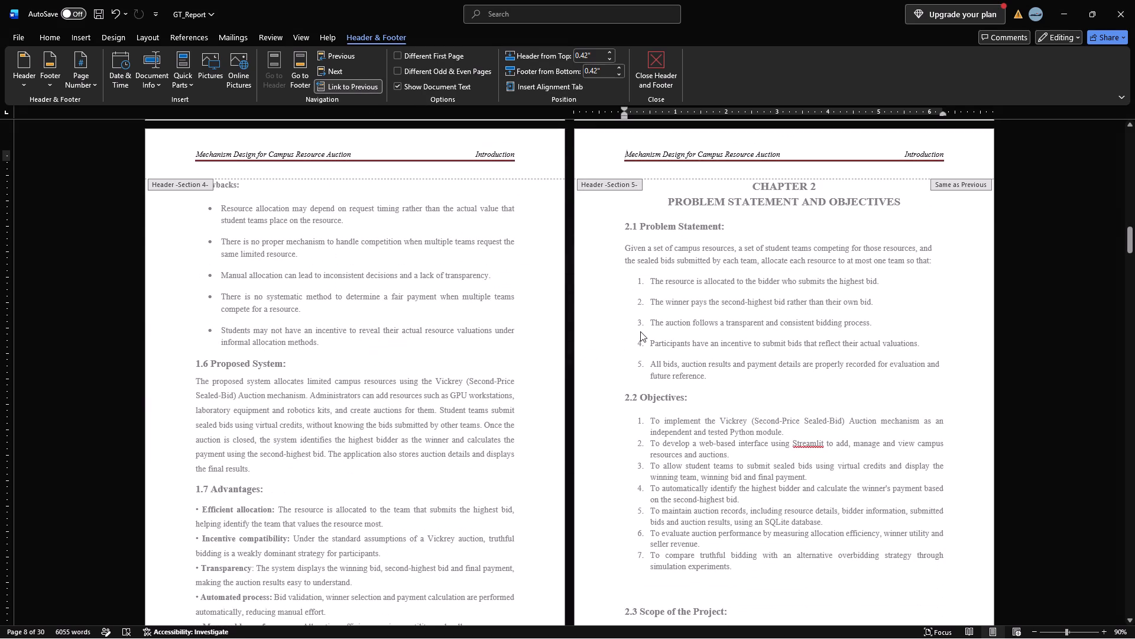
Examine the page headers across Chapters 1 to 3 for their project and chapter titles.
{"action": "scroll", "coordinate": [641, 331], "scroll_direction": "down", "scroll_amount": 11}
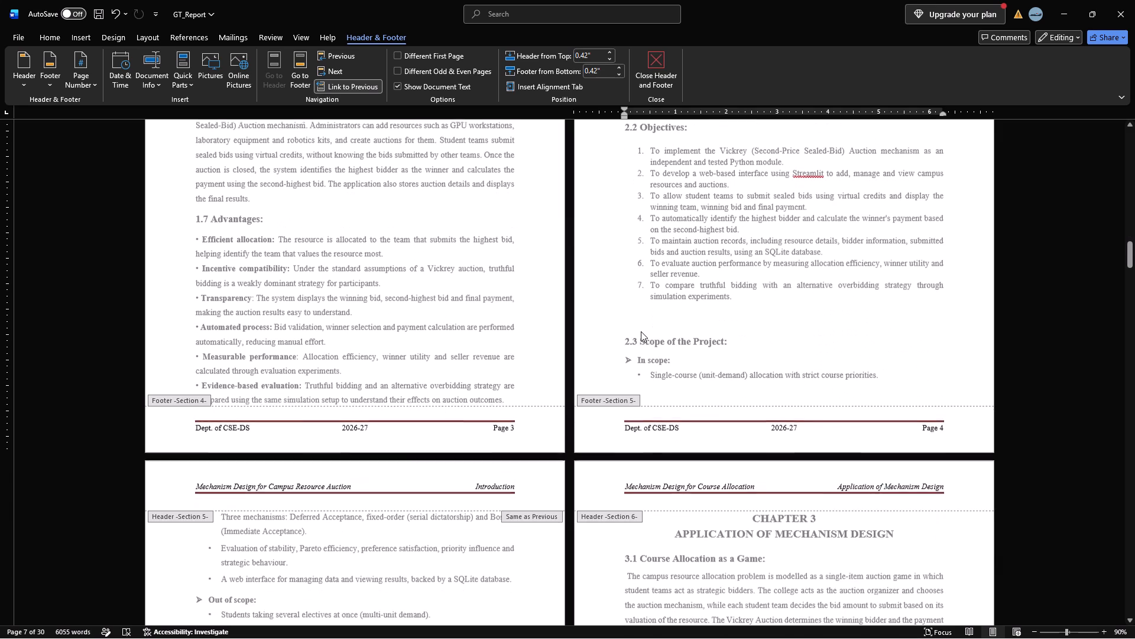
{"action": "scroll", "coordinate": [641, 331], "scroll_direction": "down", "scroll_amount": 18}
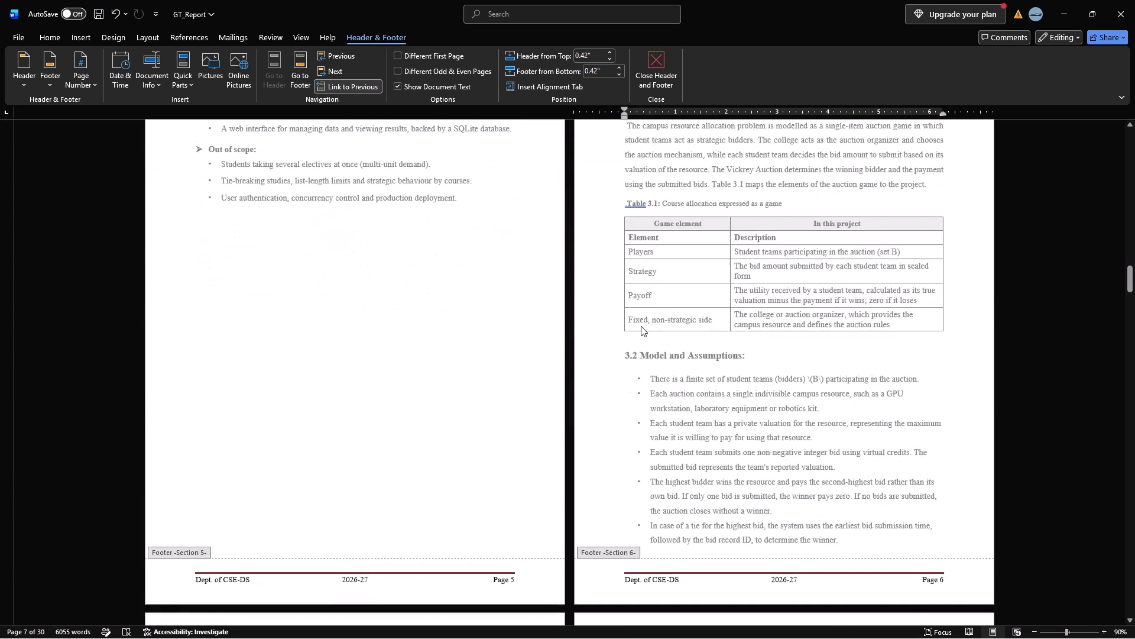
{"action": "scroll", "coordinate": [641, 326], "scroll_direction": "down", "scroll_amount": 6}
{"action": "scroll", "coordinate": [641, 326], "scroll_direction": "up", "scroll_amount": 2}
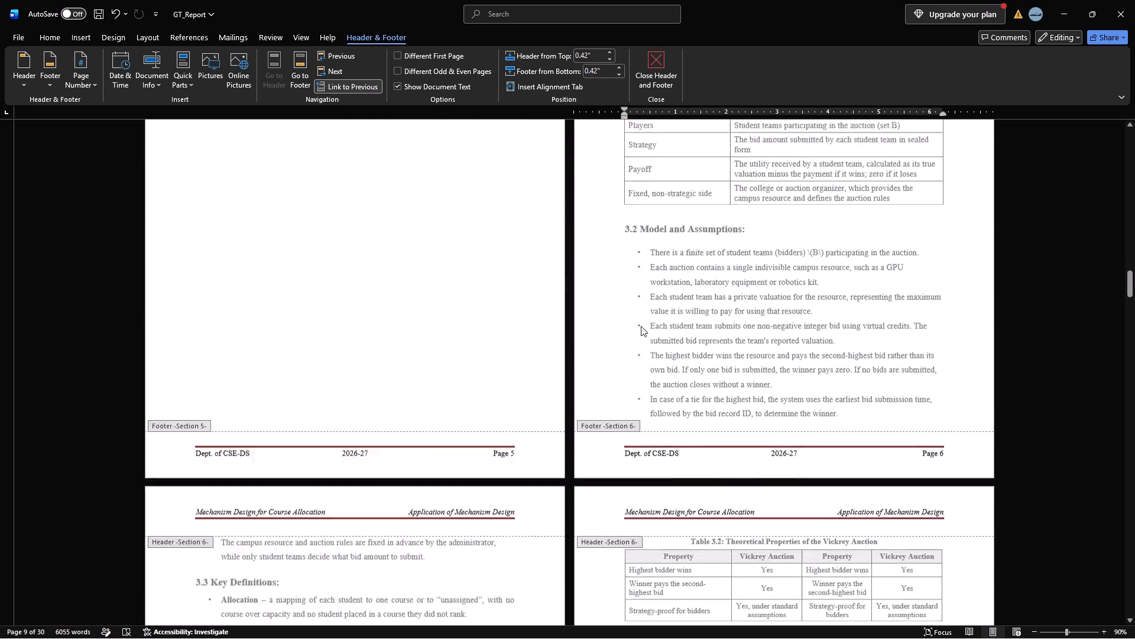
{"action": "scroll", "coordinate": [641, 326], "scroll_direction": "up", "scroll_amount": 20}
{"action": "scroll", "coordinate": [641, 326], "scroll_direction": "up", "scroll_amount": 11}
{"action": "scroll", "coordinate": [641, 326], "scroll_direction": "down", "scroll_amount": 1}
{"action": "scroll", "coordinate": [641, 326], "scroll_direction": "up", "scroll_amount": 5}
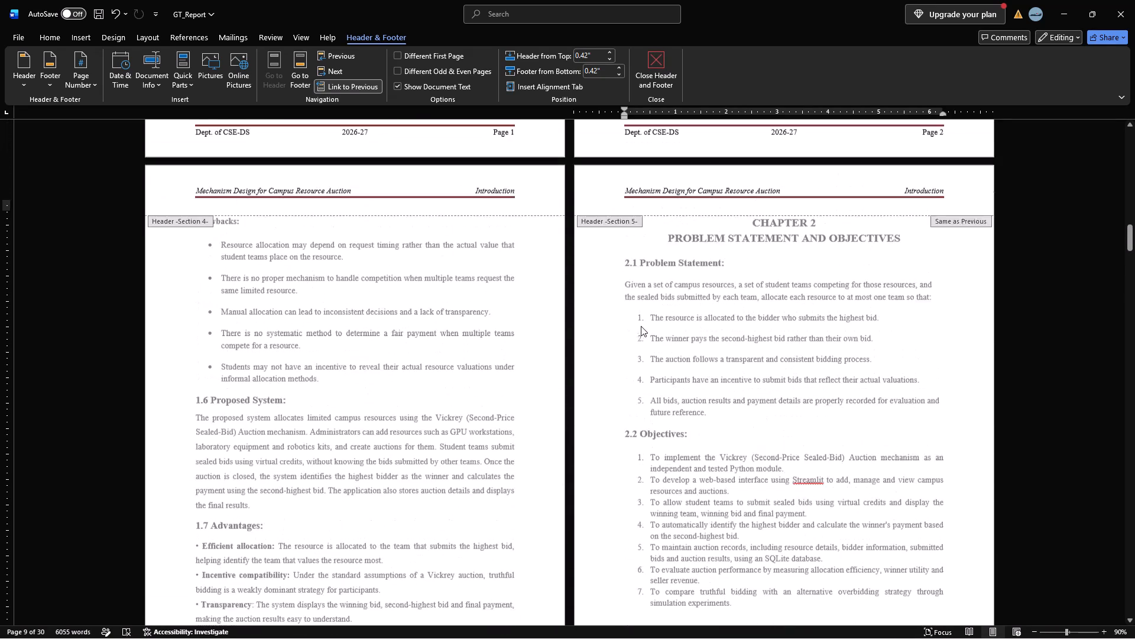
{"action": "scroll", "coordinate": [641, 326], "scroll_direction": "up", "scroll_amount": 2}
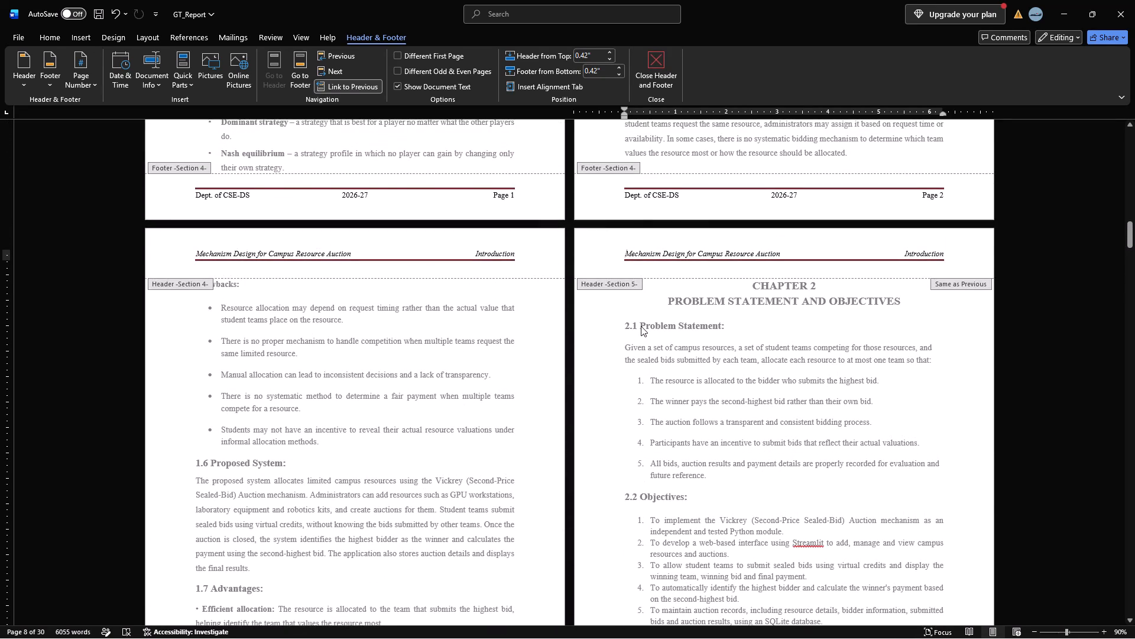
{"action": "scroll", "coordinate": [641, 326], "scroll_direction": "up", "scroll_amount": 7}
{"action": "scroll", "coordinate": [641, 326], "scroll_direction": "down", "scroll_amount": 17}
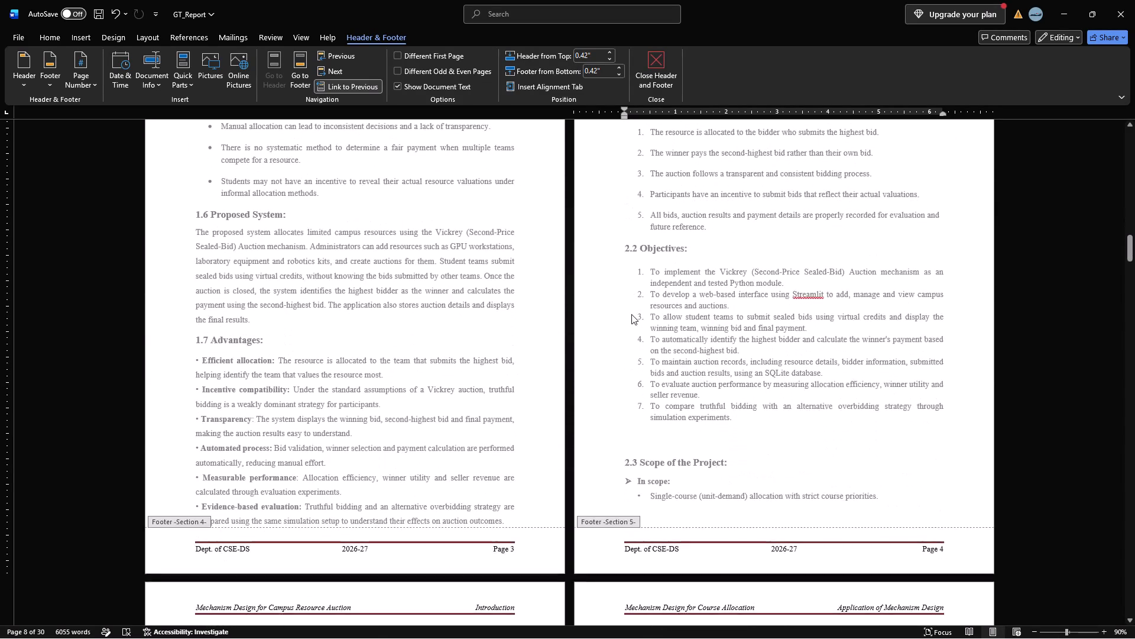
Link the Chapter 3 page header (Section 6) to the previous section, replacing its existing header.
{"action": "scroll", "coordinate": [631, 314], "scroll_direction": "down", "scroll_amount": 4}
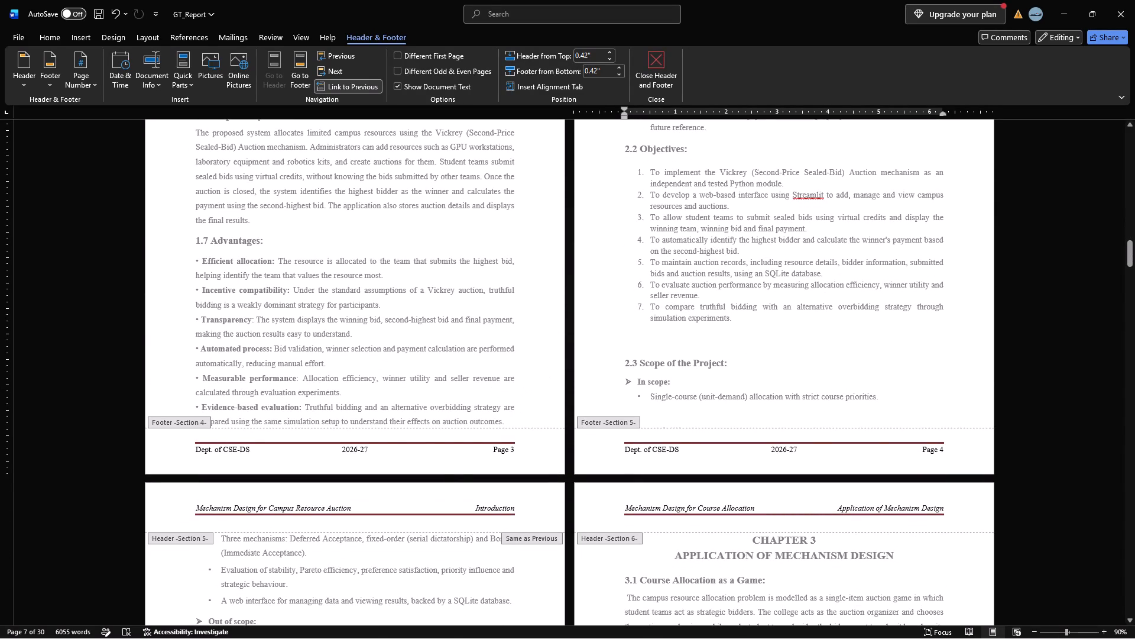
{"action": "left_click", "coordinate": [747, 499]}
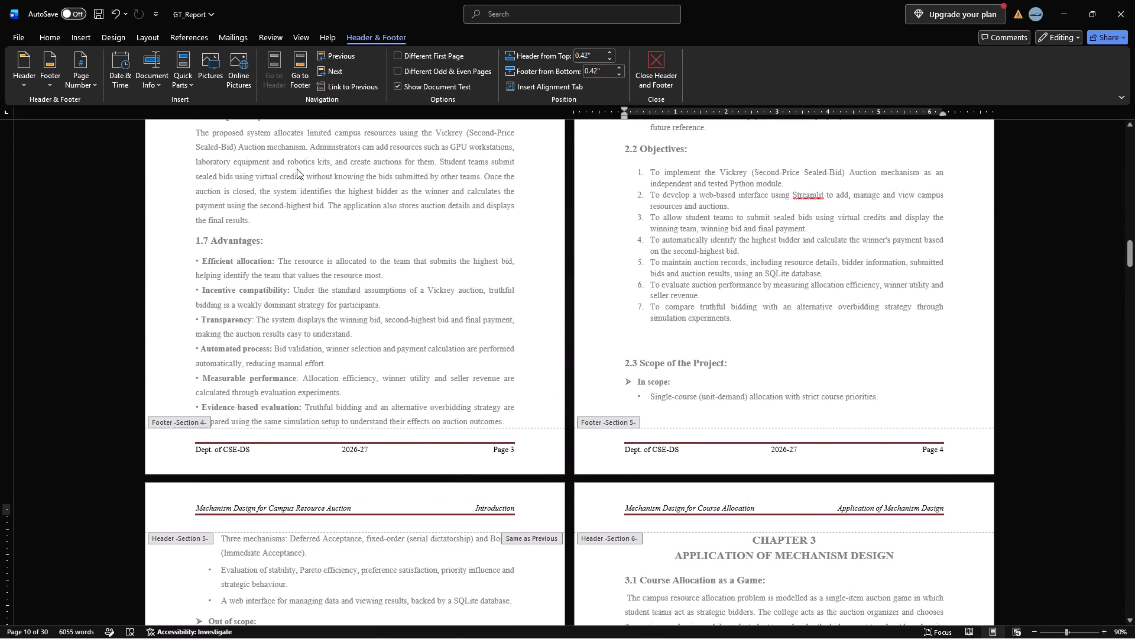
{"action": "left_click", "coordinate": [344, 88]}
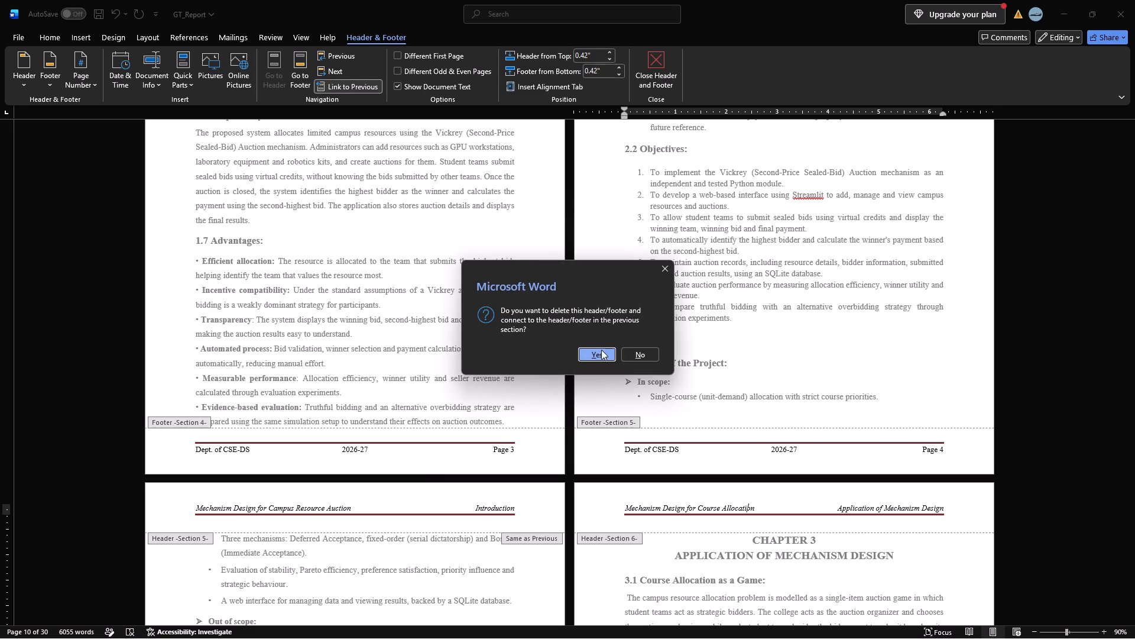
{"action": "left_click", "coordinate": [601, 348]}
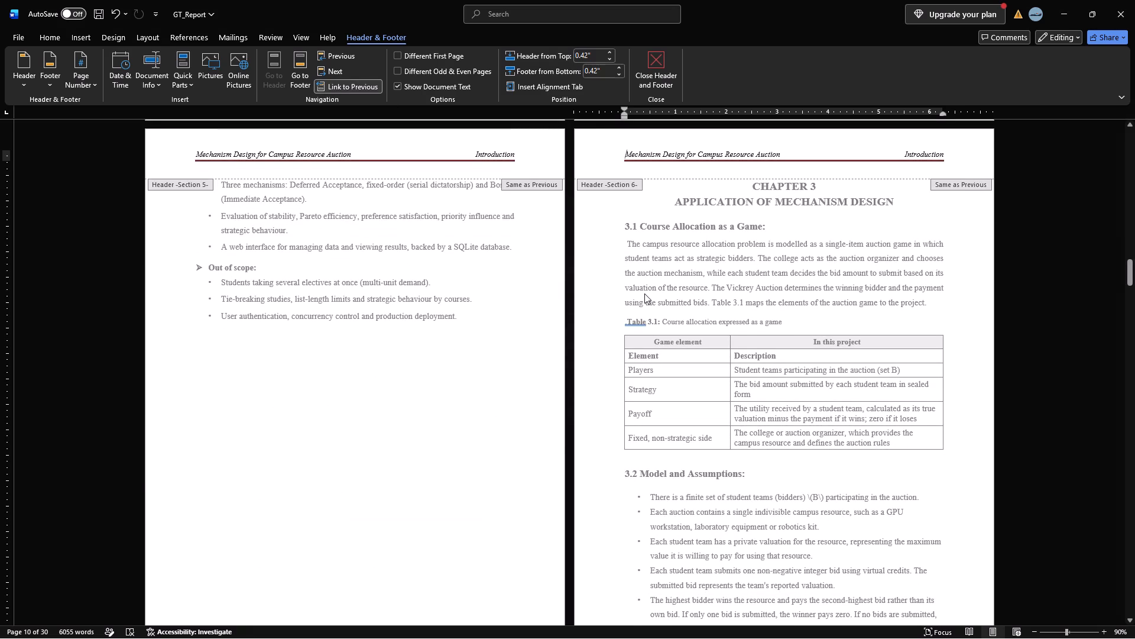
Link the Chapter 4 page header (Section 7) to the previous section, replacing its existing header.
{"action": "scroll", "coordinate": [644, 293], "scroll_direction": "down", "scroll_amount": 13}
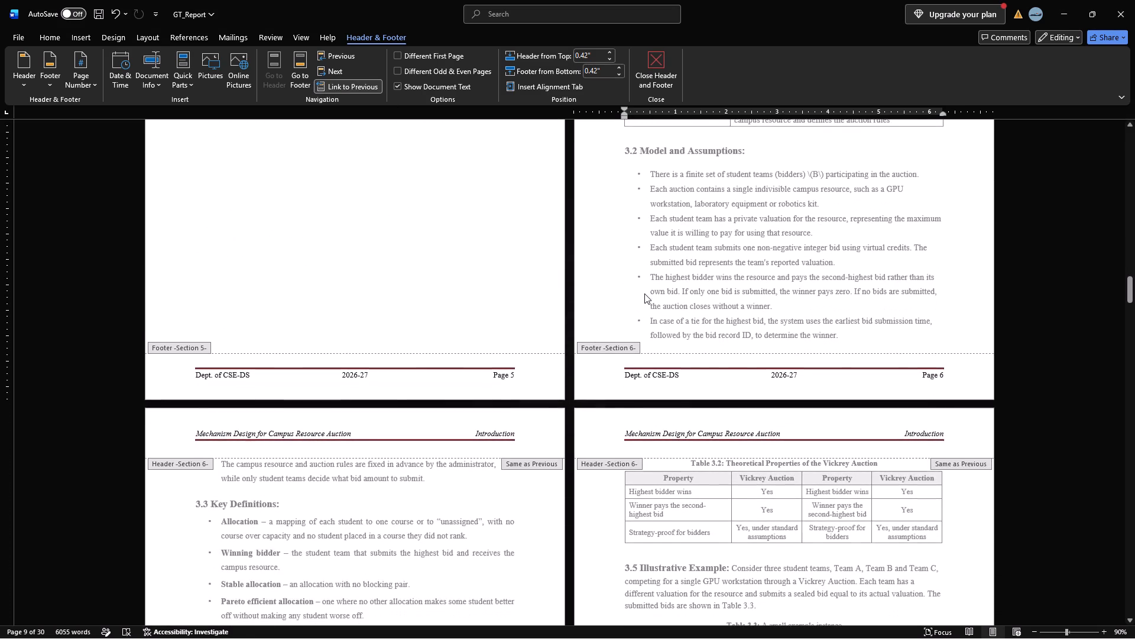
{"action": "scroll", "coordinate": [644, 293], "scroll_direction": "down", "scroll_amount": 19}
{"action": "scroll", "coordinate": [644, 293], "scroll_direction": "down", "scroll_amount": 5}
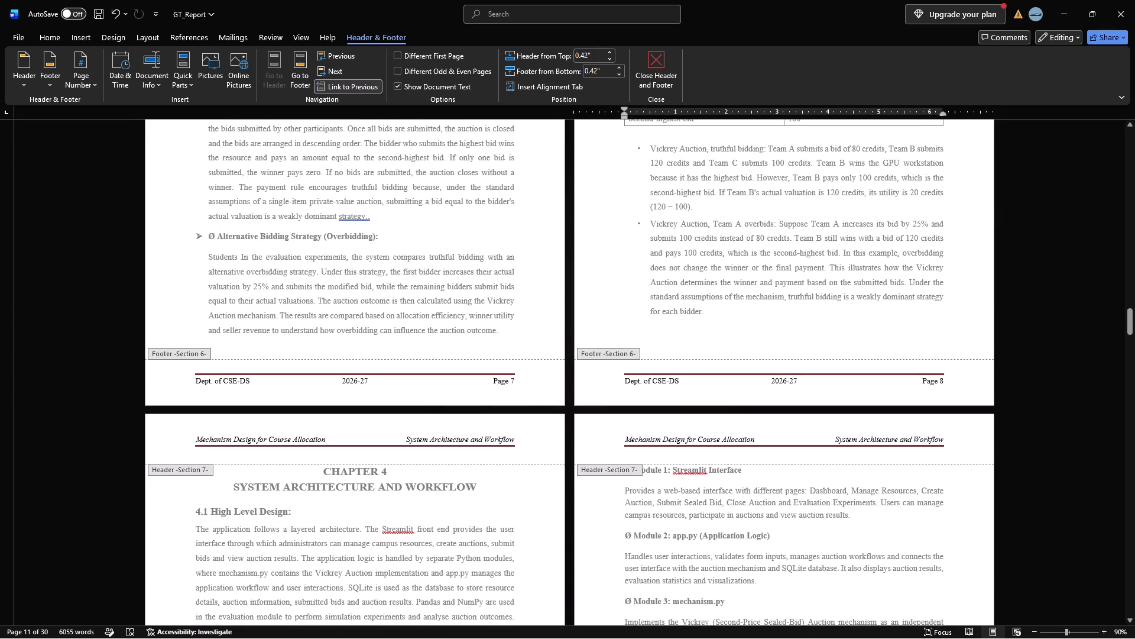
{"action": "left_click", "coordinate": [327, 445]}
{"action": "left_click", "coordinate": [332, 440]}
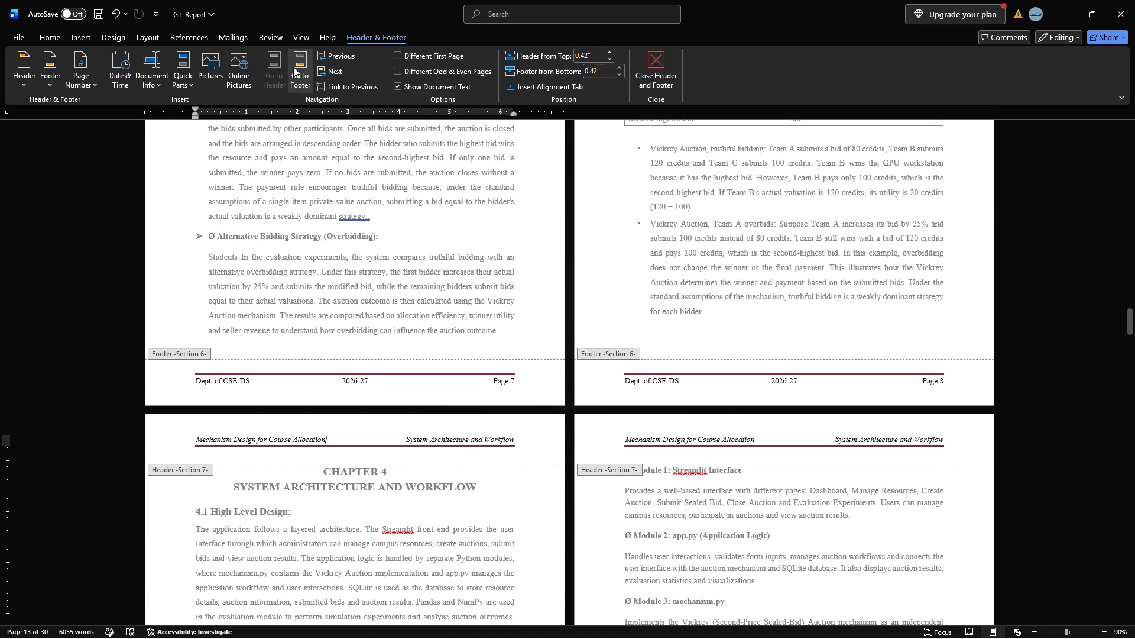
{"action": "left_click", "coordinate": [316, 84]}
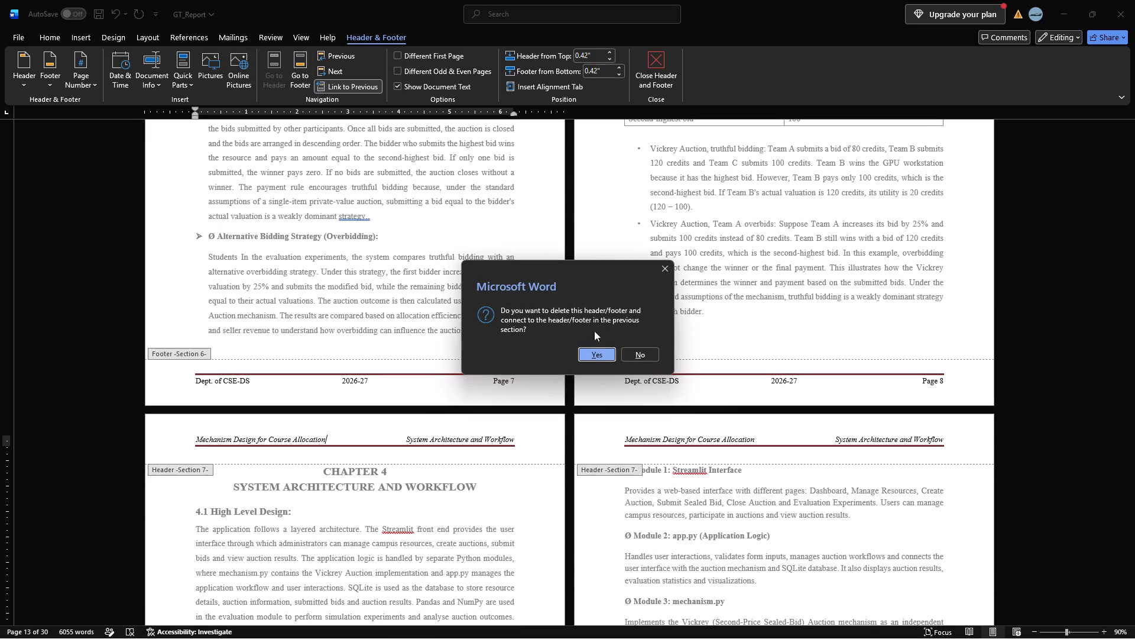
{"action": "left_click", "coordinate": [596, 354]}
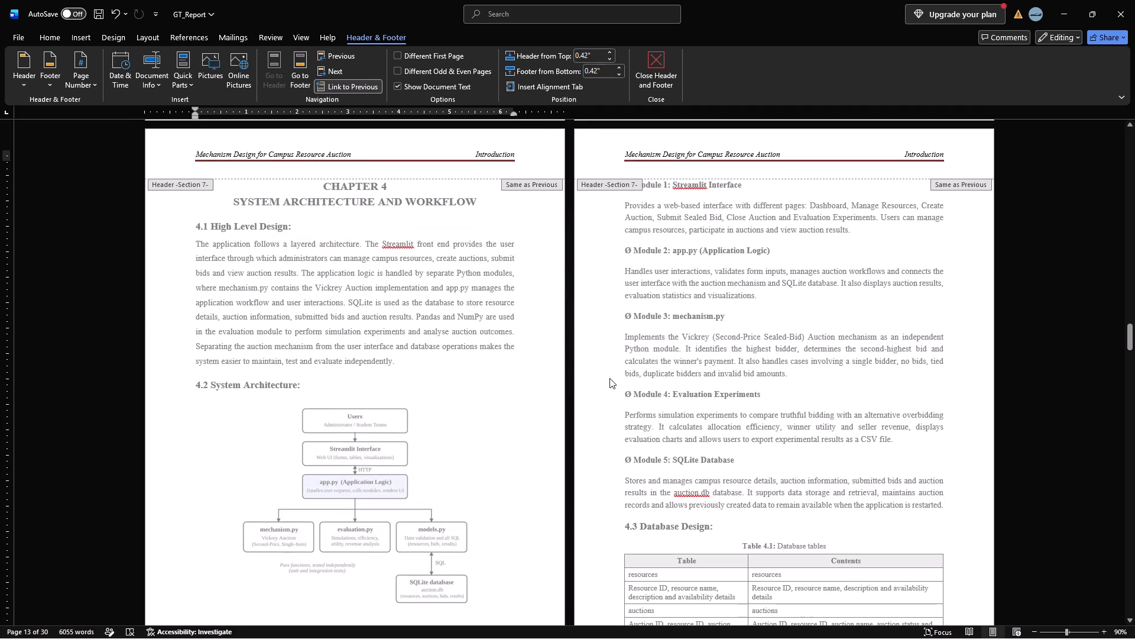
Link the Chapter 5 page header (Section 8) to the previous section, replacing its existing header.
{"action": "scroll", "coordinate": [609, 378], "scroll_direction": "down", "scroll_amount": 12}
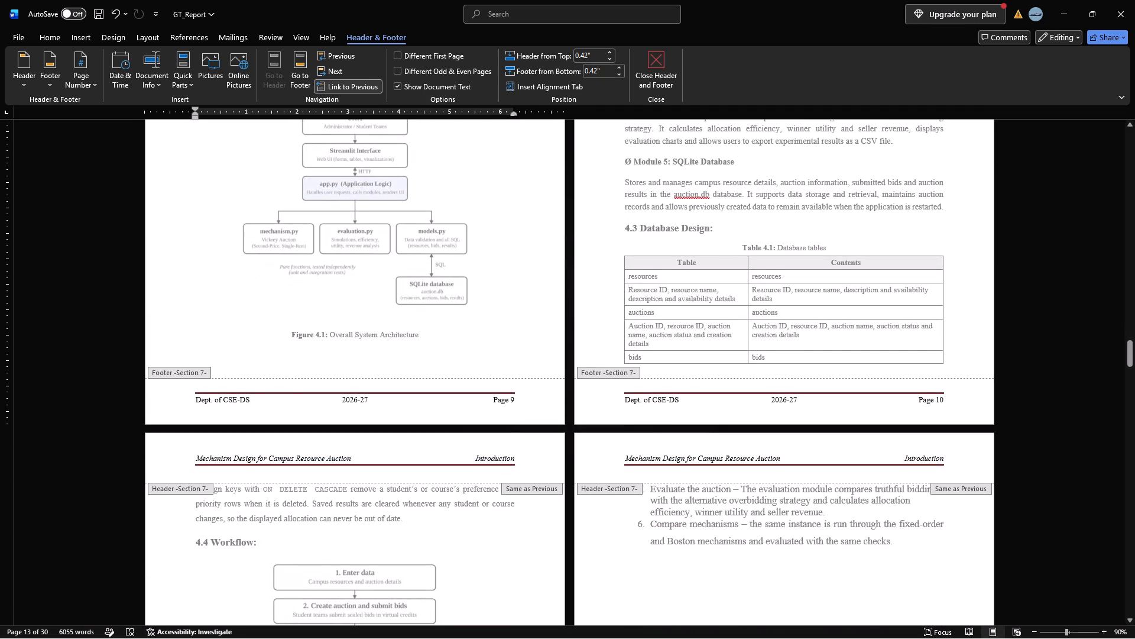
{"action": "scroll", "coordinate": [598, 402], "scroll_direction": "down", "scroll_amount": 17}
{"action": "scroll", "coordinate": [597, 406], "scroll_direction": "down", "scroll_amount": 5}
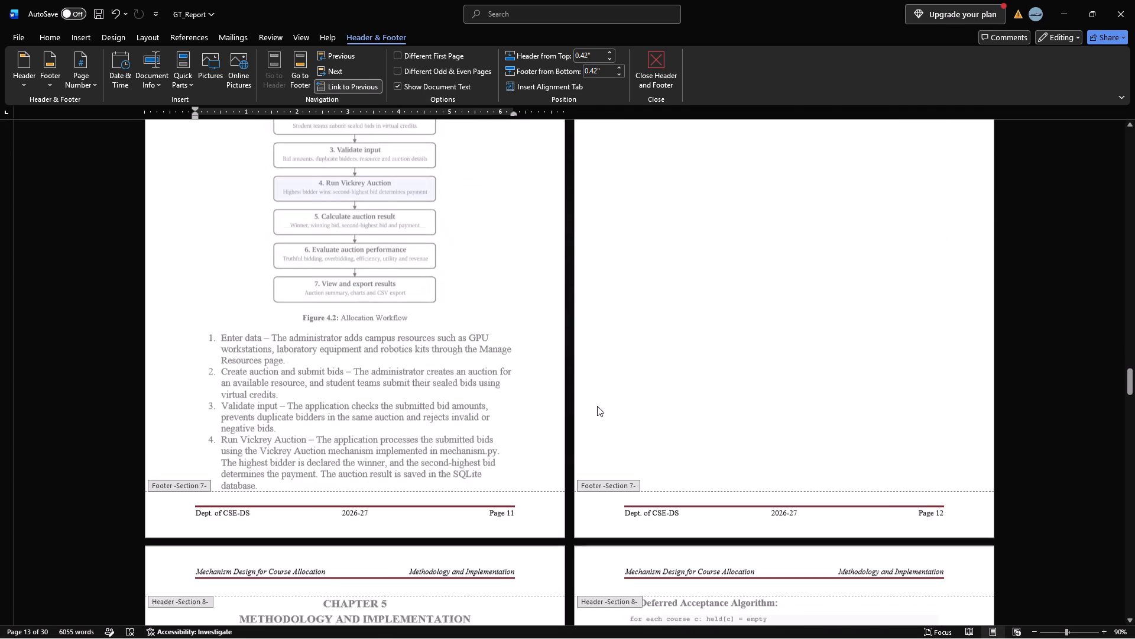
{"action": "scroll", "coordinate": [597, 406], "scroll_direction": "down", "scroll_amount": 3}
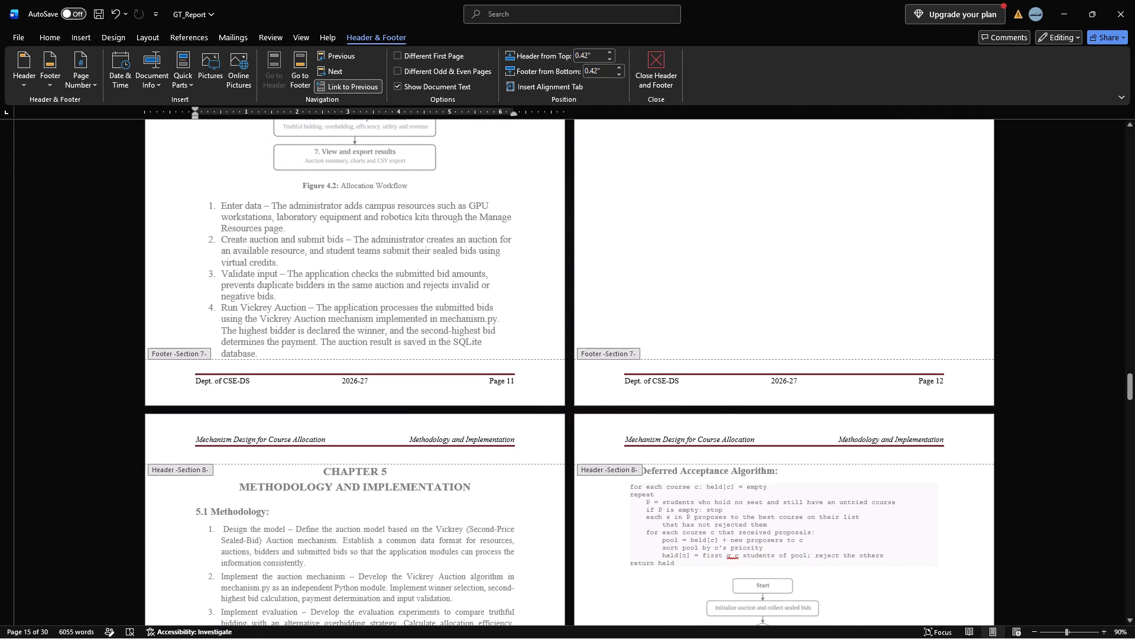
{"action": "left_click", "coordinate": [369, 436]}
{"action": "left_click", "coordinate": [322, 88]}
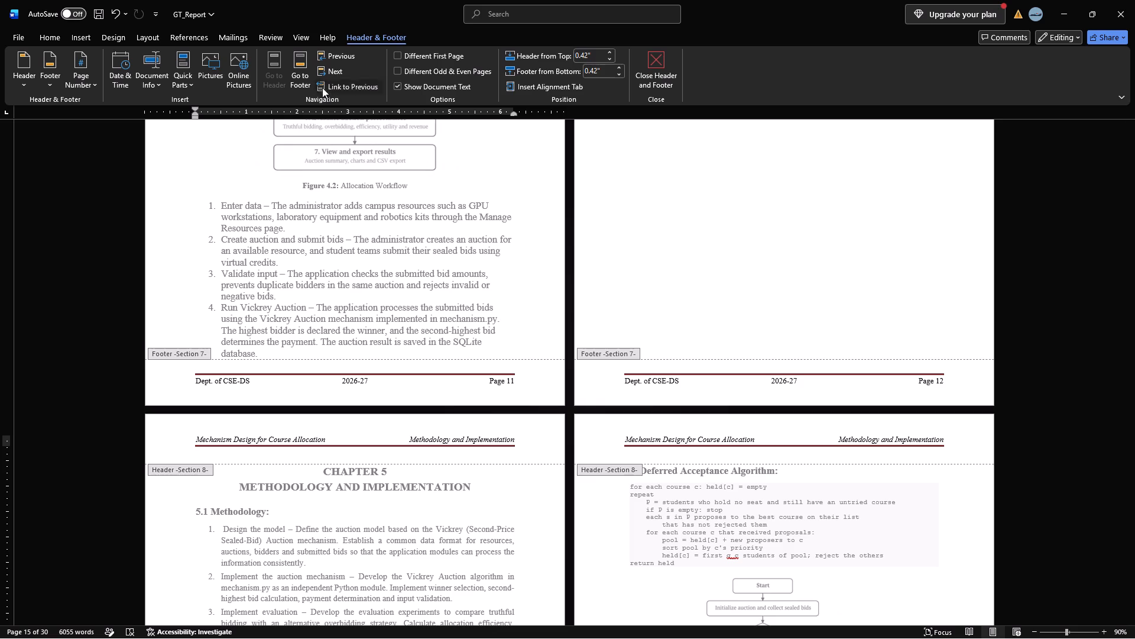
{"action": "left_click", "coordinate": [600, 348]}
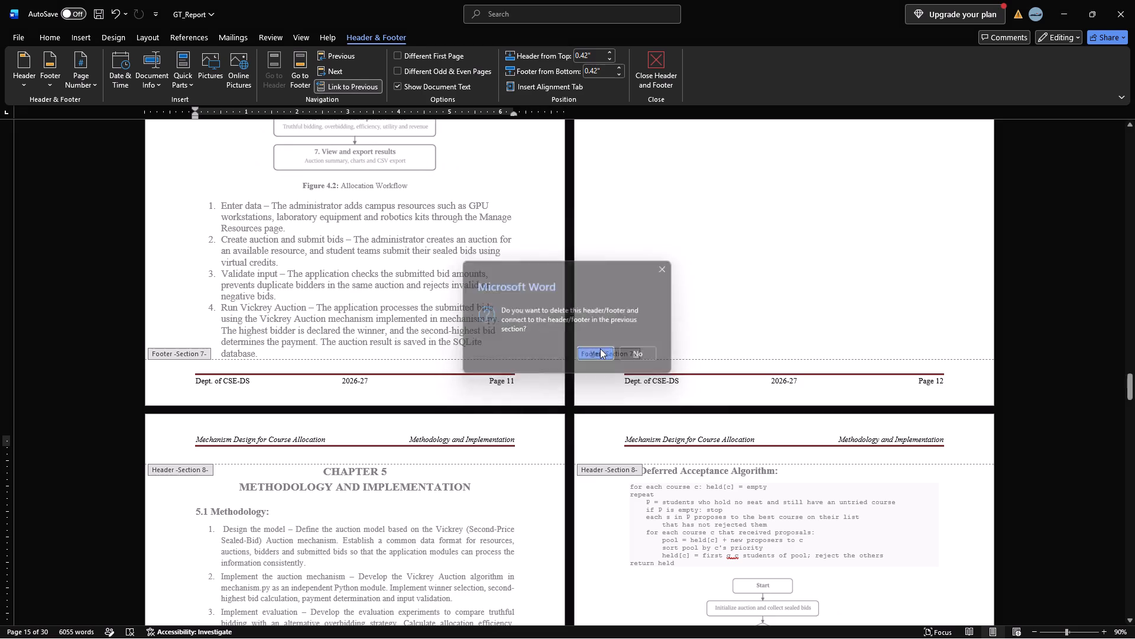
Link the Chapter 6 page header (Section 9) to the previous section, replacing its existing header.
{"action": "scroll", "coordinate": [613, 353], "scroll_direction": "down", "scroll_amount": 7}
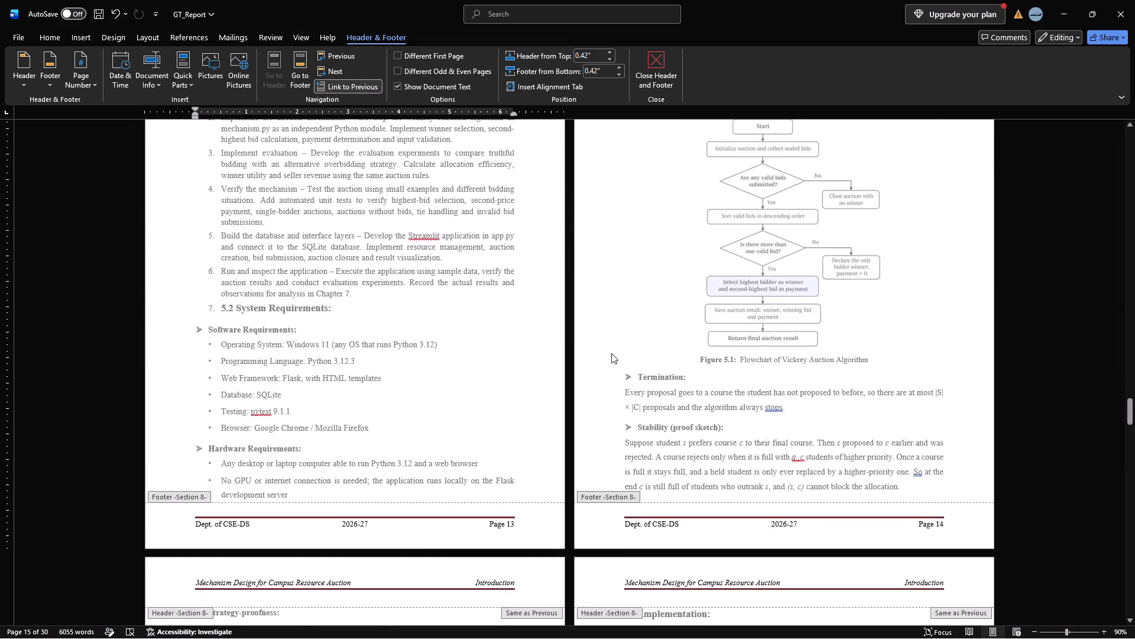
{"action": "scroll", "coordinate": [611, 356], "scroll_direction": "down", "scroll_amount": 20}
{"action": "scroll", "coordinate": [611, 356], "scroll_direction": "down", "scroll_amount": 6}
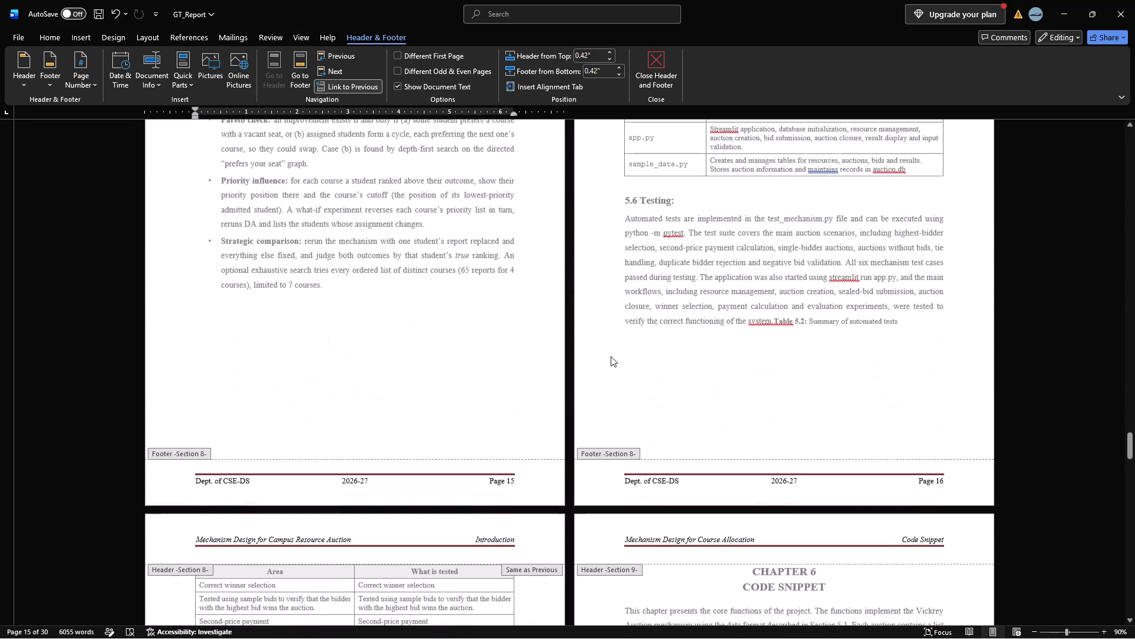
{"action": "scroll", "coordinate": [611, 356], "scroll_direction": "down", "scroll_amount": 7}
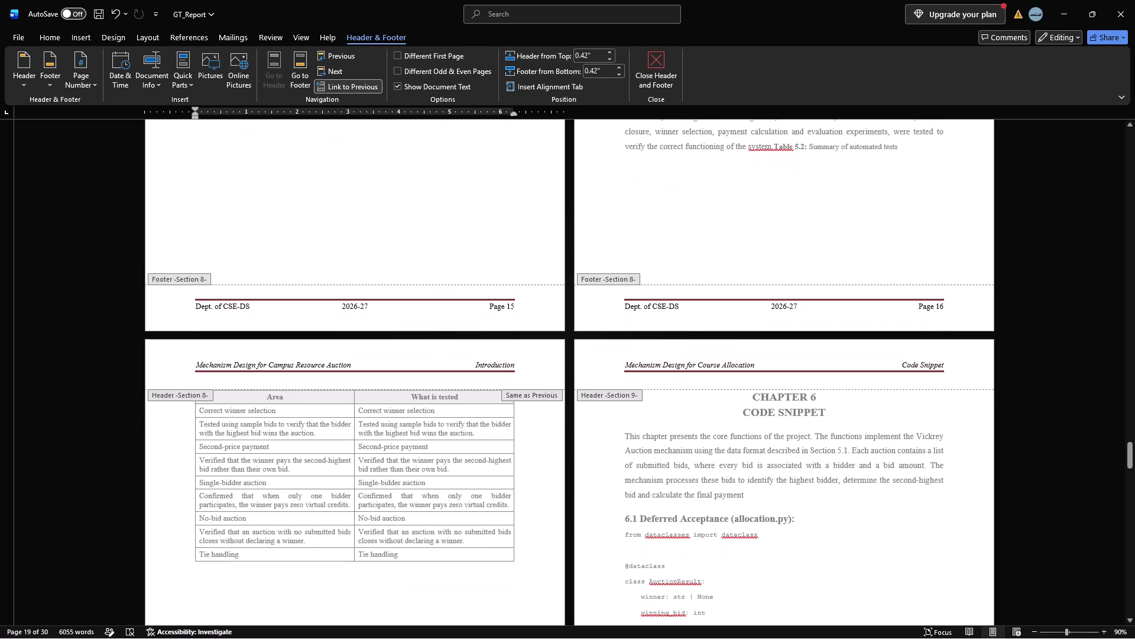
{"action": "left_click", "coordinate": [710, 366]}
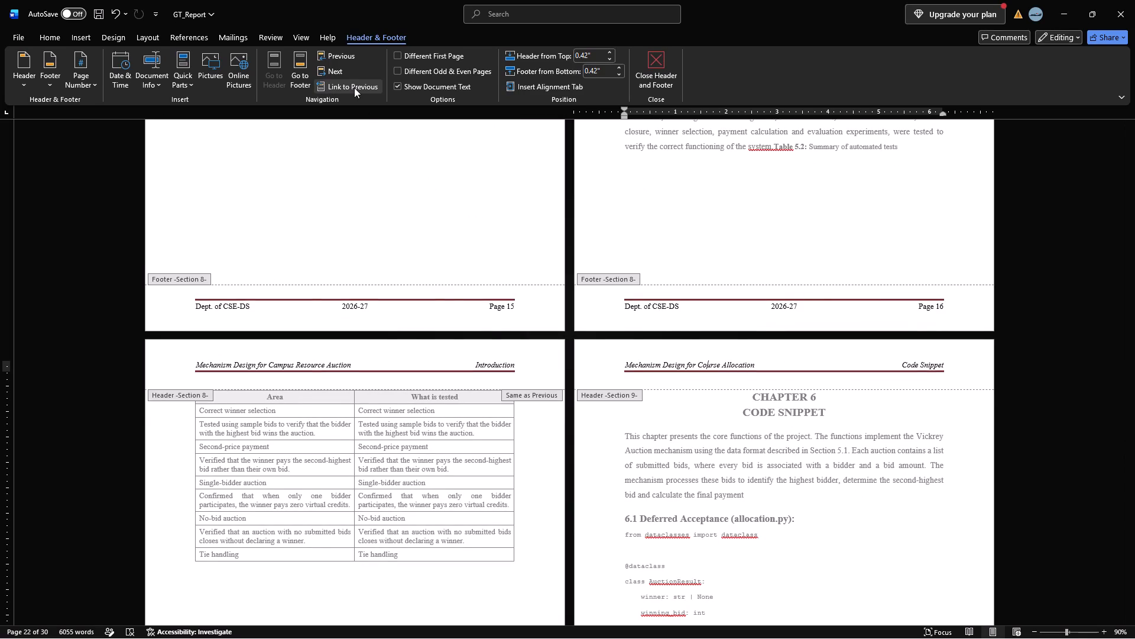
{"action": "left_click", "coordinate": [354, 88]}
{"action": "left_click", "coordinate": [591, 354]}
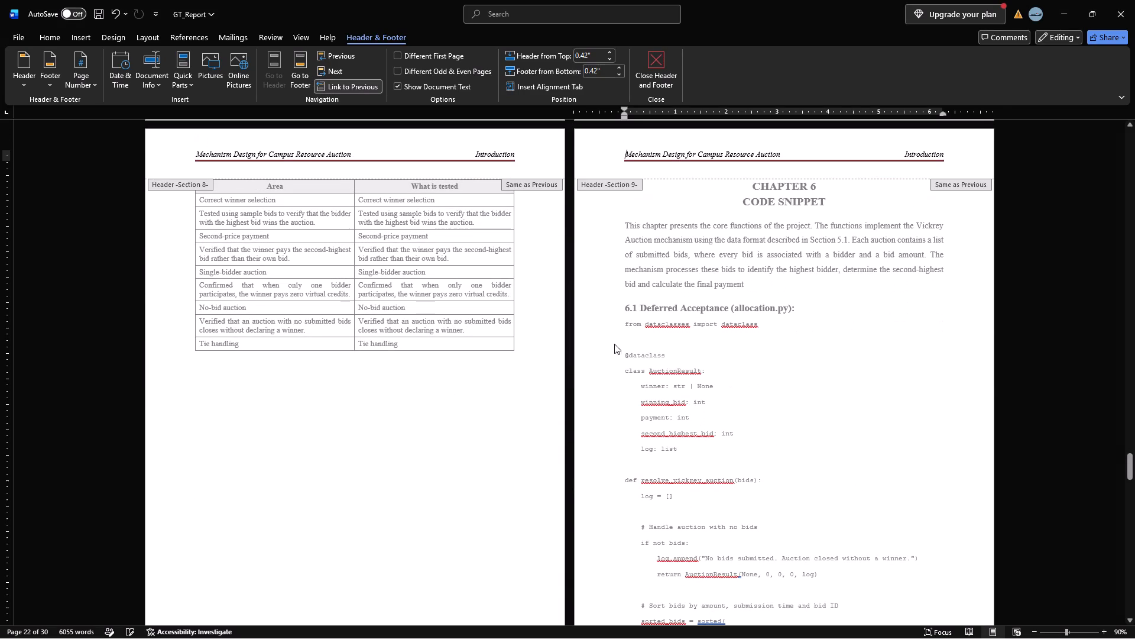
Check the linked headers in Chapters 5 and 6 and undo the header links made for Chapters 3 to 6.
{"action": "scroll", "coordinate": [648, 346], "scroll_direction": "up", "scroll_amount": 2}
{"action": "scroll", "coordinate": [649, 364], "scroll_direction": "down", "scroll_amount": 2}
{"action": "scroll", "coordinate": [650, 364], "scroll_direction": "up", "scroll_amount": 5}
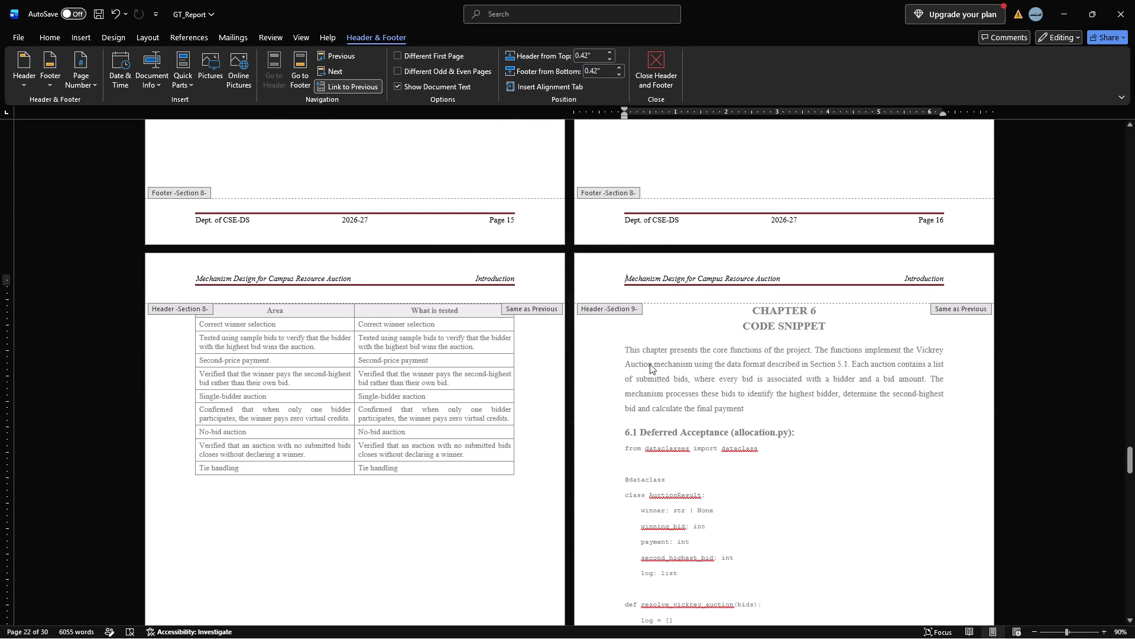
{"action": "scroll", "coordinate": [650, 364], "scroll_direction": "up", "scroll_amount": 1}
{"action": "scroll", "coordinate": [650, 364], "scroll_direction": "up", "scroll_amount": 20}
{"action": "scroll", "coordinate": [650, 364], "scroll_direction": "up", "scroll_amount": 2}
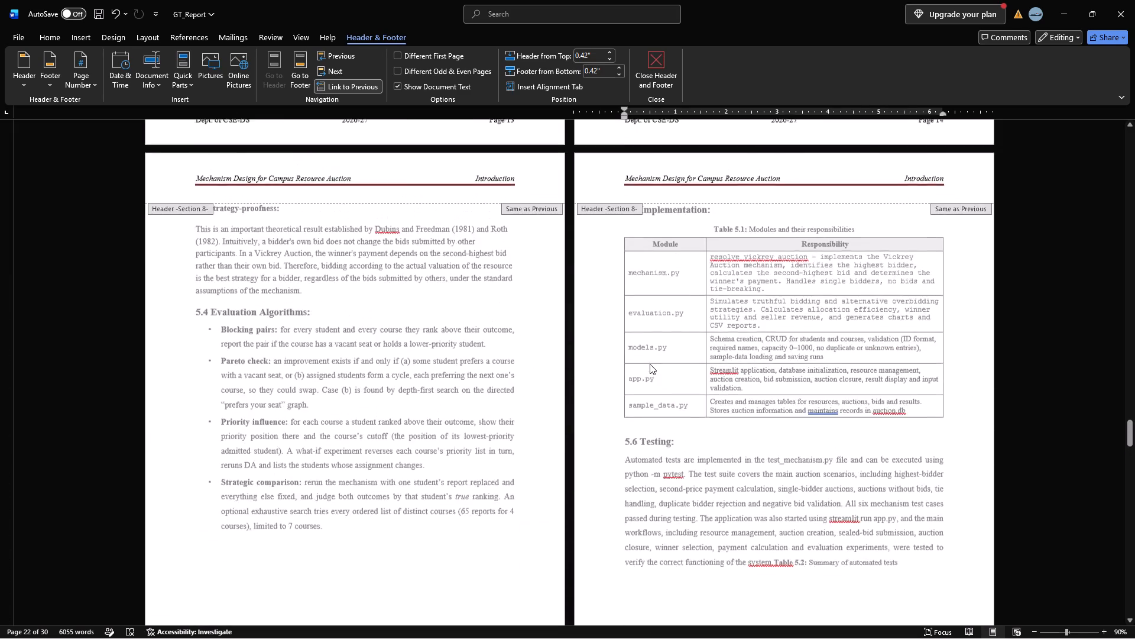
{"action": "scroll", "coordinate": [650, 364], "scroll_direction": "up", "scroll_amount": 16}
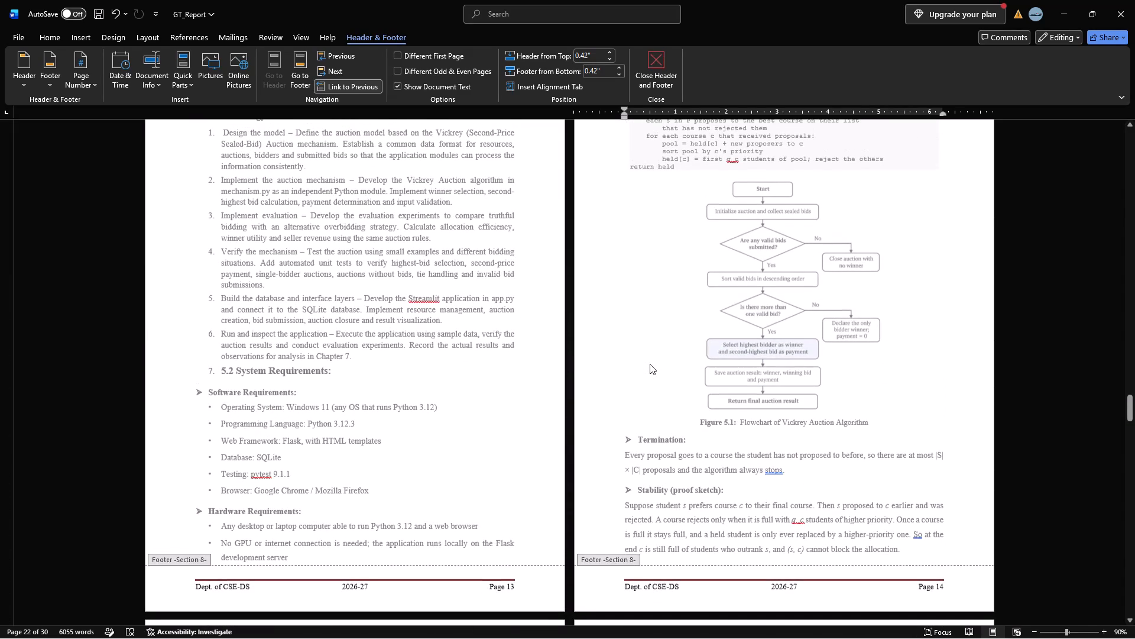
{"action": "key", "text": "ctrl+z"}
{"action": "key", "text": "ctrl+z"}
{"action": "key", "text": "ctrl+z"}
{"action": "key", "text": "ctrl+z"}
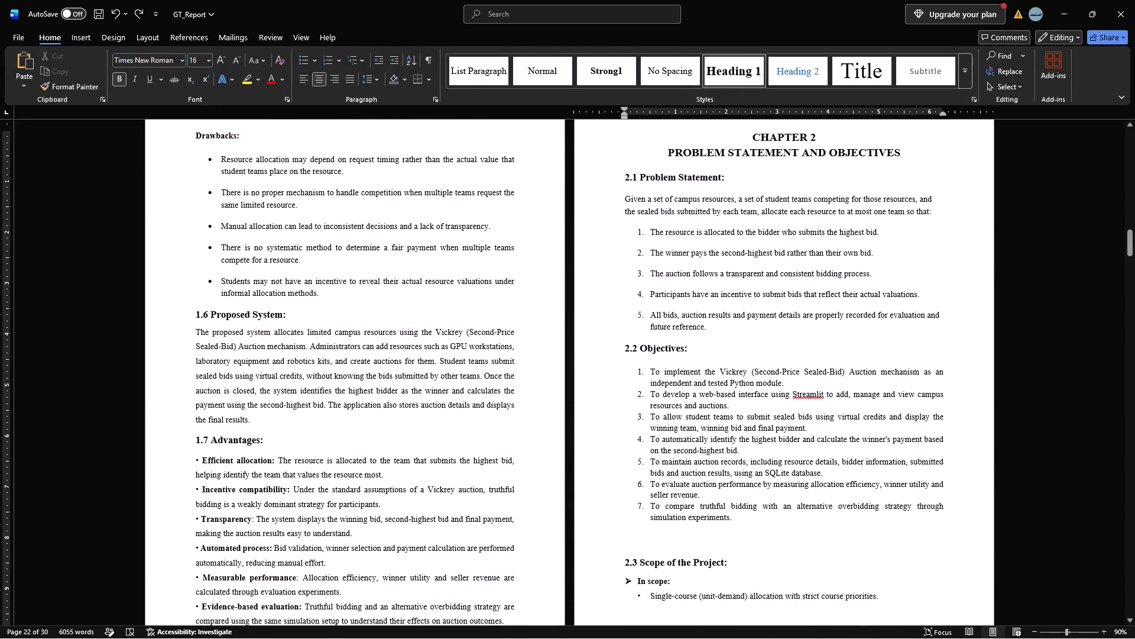
Undo the Chapter 2 header link and the whole project title change in the Chapter 1 page header, going back to the cover page edits.
{"action": "scroll", "coordinate": [650, 364], "scroll_direction": "up", "scroll_amount": 12}
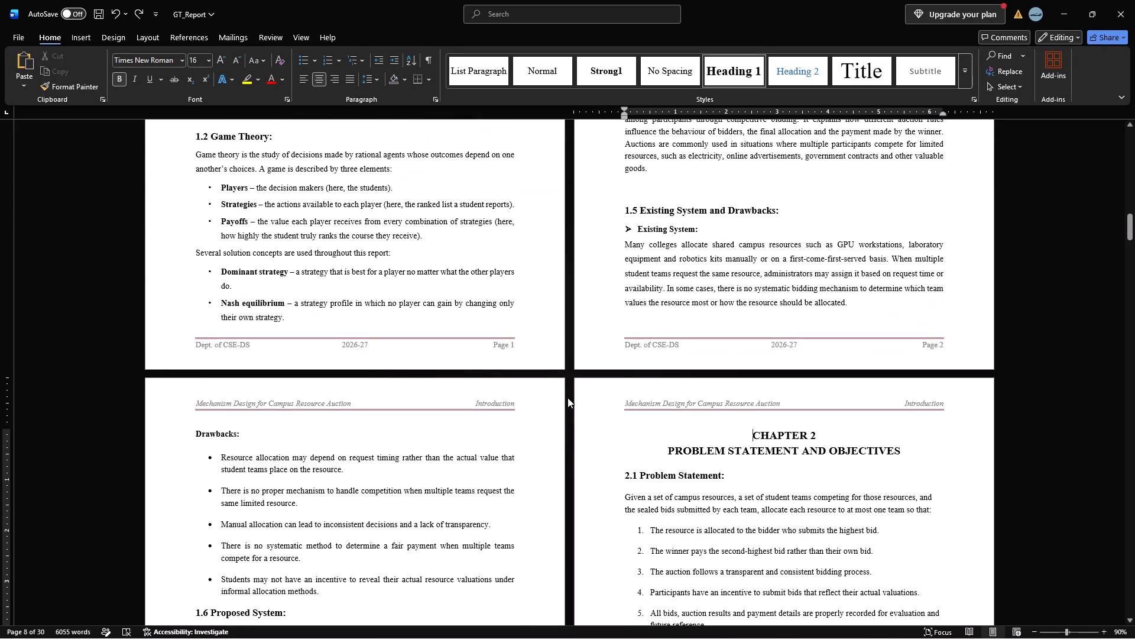
{"action": "key", "text": "ctrl+z"}
{"action": "key", "text": "ctrl+z"}
{"action": "key", "text": "ctrl+z"}
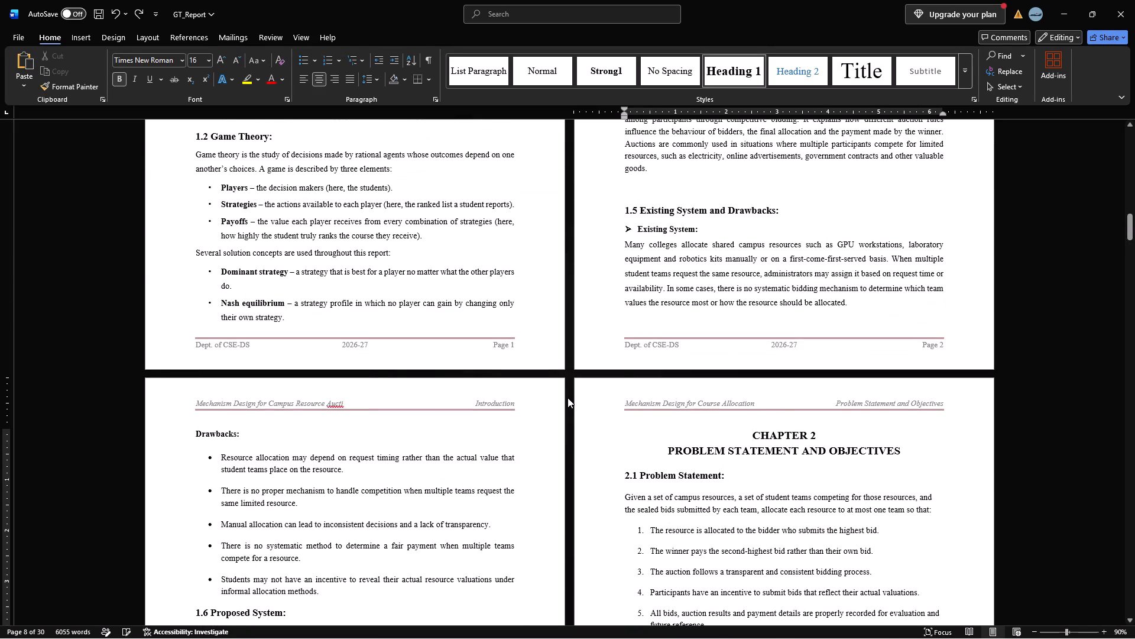
{"action": "key", "text": "ctrl+z"}
{"action": "key", "text": "ctrl+z"}
{"action": "key", "text": "ctrl+z"}
{"action": "key", "text": "ctrl+z"}
{"action": "key", "text": "ctrl+z"}
{"action": "key", "text": "ctrl+z"}
{"action": "key", "text": "ctrl+z"}
{"action": "key", "text": "ctrl+z"}
{"action": "key", "text": "ctrl+z"}
{"action": "key", "text": "ctrl+z"}
{"action": "key", "text": "ctrl+z"}
{"action": "key", "text": "ctrl+z"}
{"action": "key", "text": "ctrl+z"}
{"action": "key", "text": "ctrl+z"}
{"action": "key", "text": "ctrl+z"}
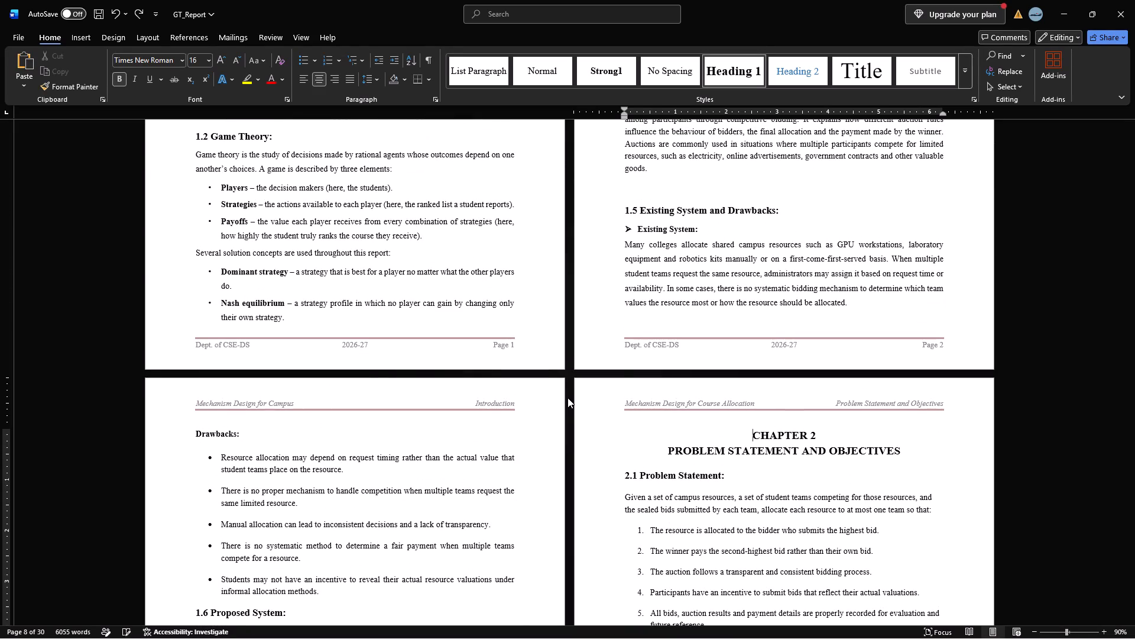
{"action": "key", "text": "ctrl+z"}
{"action": "key", "text": "ctrl+z"}
{"action": "key", "text": "ctrl+z"}
{"action": "key", "text": "ctrl+z"}
{"action": "key", "text": "ctrl+z"}
{"action": "key", "text": "ctrl+z"}
{"action": "key", "text": "ctrl+z"}
{"action": "key", "text": "ctrl+z"}
{"action": "key", "text": "ctrl+z"}
{"action": "key", "text": "ctrl+z"}
{"action": "key", "text": "ctrl+z"}
{"action": "key", "text": "ctrl+z"}
{"action": "key", "text": "ctrl+z"}
{"action": "key", "text": "ctrl+z"}
{"action": "key", "text": "ctrl+z"}
{"action": "key", "text": "ctrl+z"}
{"action": "key", "text": "ctrl+z"}
{"action": "key", "text": "ctrl+z"}
{"action": "key", "text": "ctrl+z"}
{"action": "key", "text": "ctrl+z"}
{"action": "key", "text": "ctrl+z"}
{"action": "key", "text": "ctrl+z"}
{"action": "key", "text": "ctrl+z"}
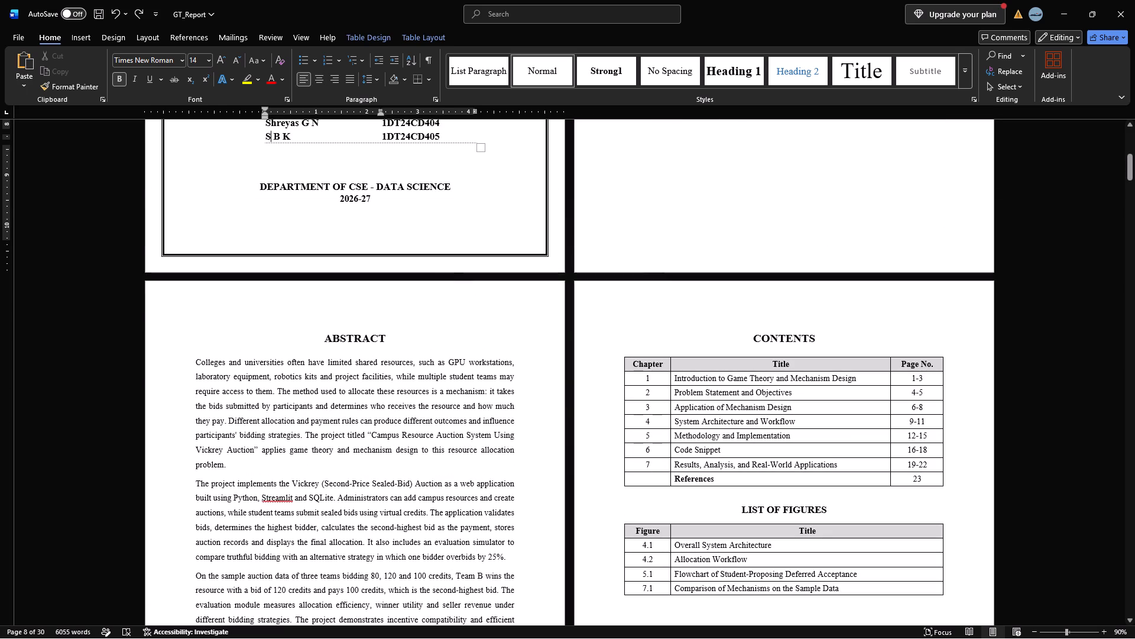
Redo the last undone edits to the third student's name on the cover page.
{"action": "scroll", "coordinate": [567, 398], "scroll_direction": "up", "scroll_amount": 9}
{"action": "key", "text": "ctrl+y"}
{"action": "key", "text": "ctrl+y"}
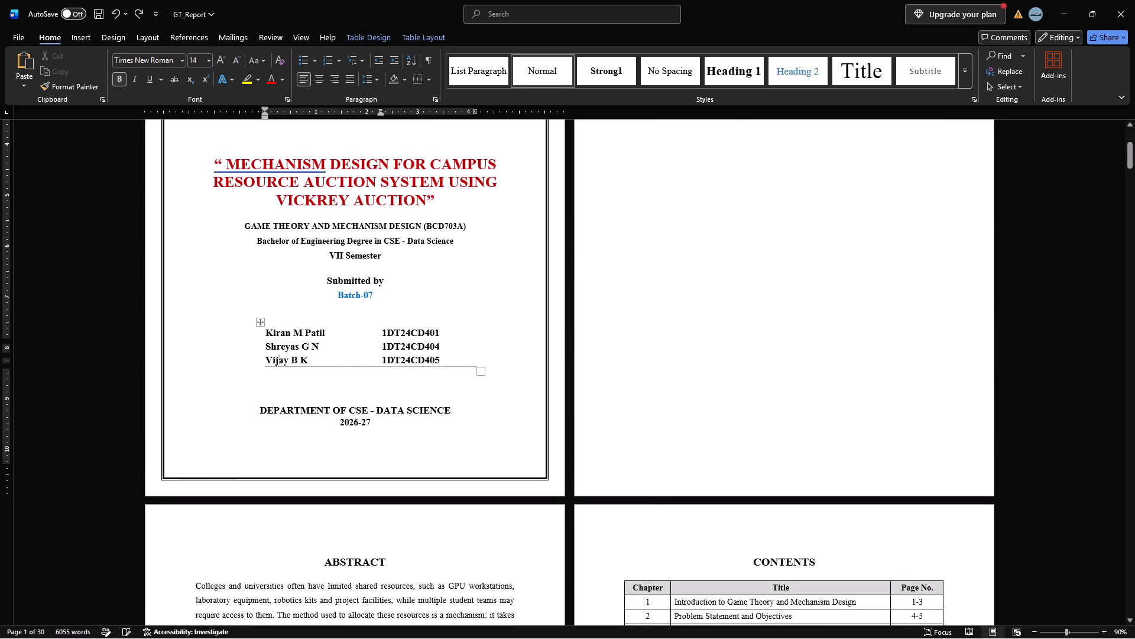
Examine the contents page and the project and chapter titles in the Chapter 1 and Chapter 2 page headers.
{"action": "left_click", "coordinate": [617, 514]}
{"action": "scroll", "coordinate": [616, 512], "scroll_direction": "down", "scroll_amount": 6}
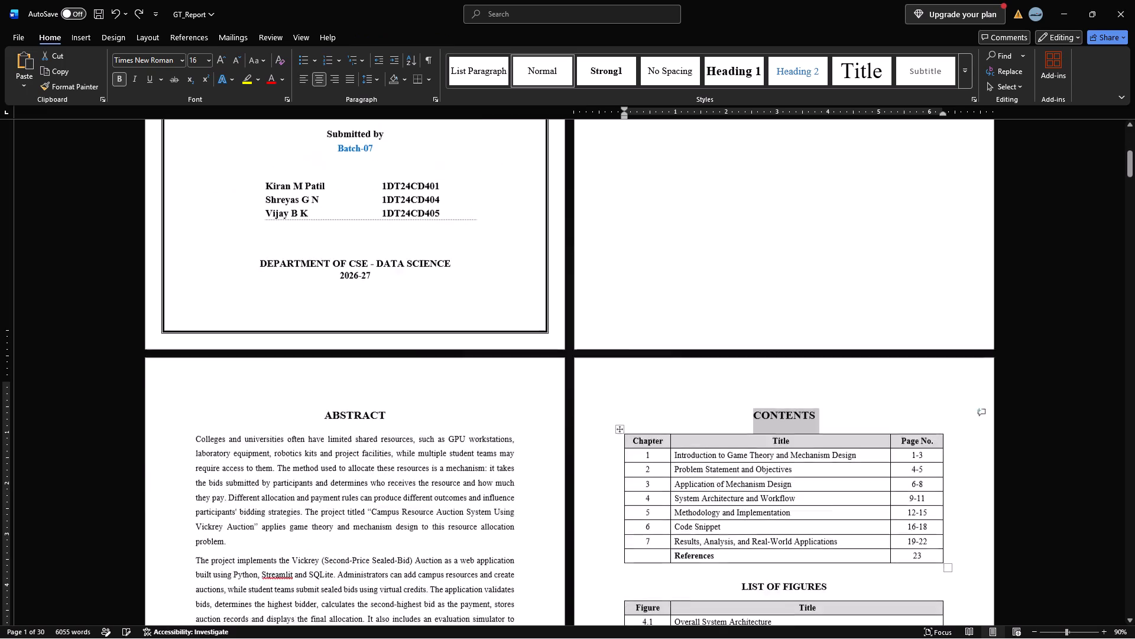
{"action": "scroll", "coordinate": [671, 529], "scroll_direction": "down", "scroll_amount": 18}
{"action": "scroll", "coordinate": [671, 519], "scroll_direction": "down", "scroll_amount": 20}
{"action": "scroll", "coordinate": [671, 519], "scroll_direction": "down", "scroll_amount": 9}
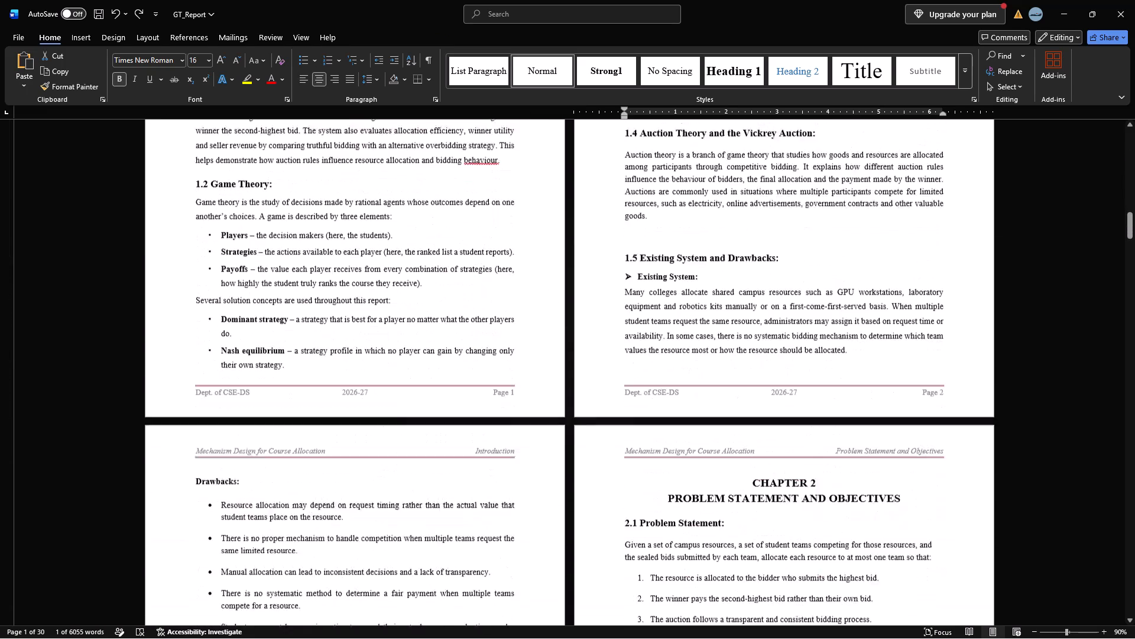
{"action": "scroll", "coordinate": [688, 512], "scroll_direction": "down", "scroll_amount": 13}
{"action": "scroll", "coordinate": [673, 517], "scroll_direction": "up", "scroll_amount": 10}
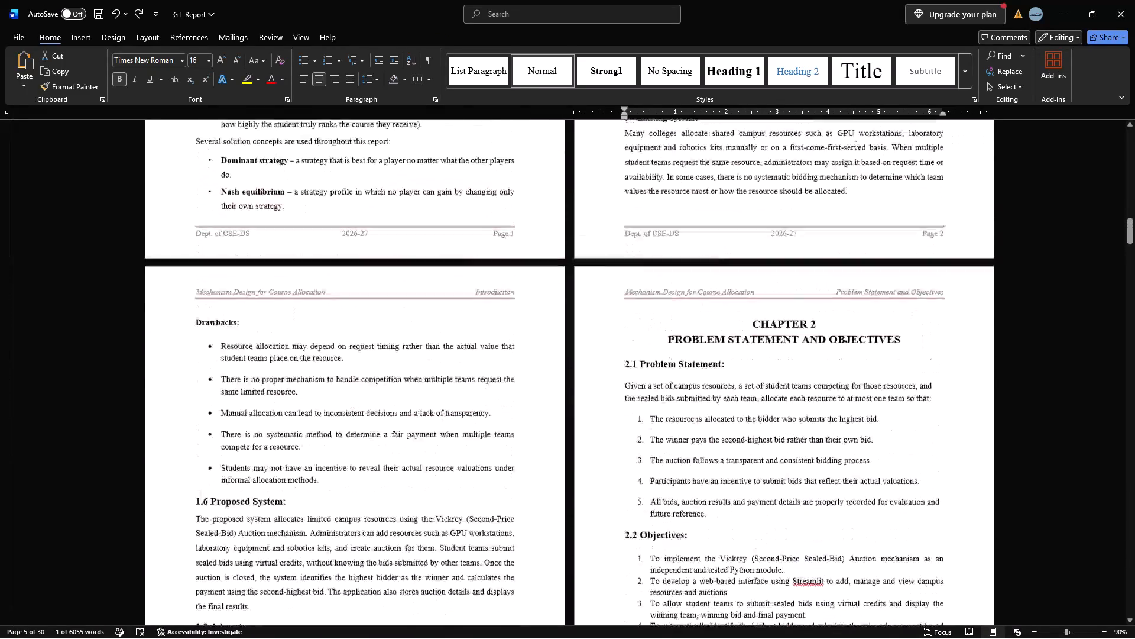
{"action": "scroll", "coordinate": [673, 517], "scroll_direction": "up", "scroll_amount": 4}
{"action": "scroll", "coordinate": [673, 517], "scroll_direction": "up", "scroll_amount": 20}
{"action": "scroll", "coordinate": [673, 517], "scroll_direction": "up", "scroll_amount": 8}
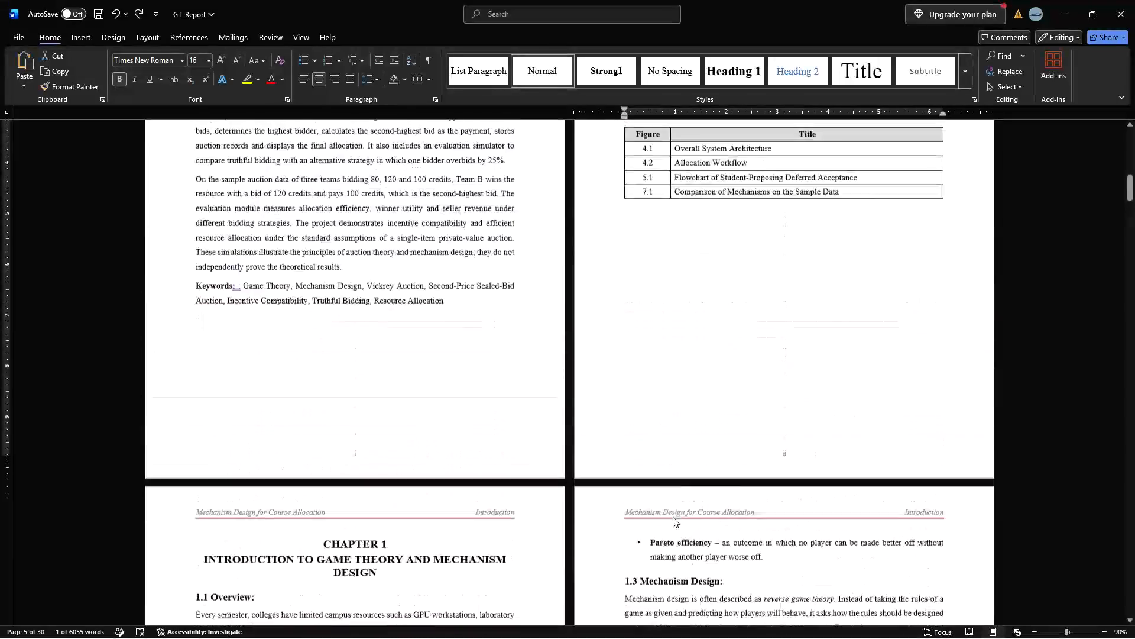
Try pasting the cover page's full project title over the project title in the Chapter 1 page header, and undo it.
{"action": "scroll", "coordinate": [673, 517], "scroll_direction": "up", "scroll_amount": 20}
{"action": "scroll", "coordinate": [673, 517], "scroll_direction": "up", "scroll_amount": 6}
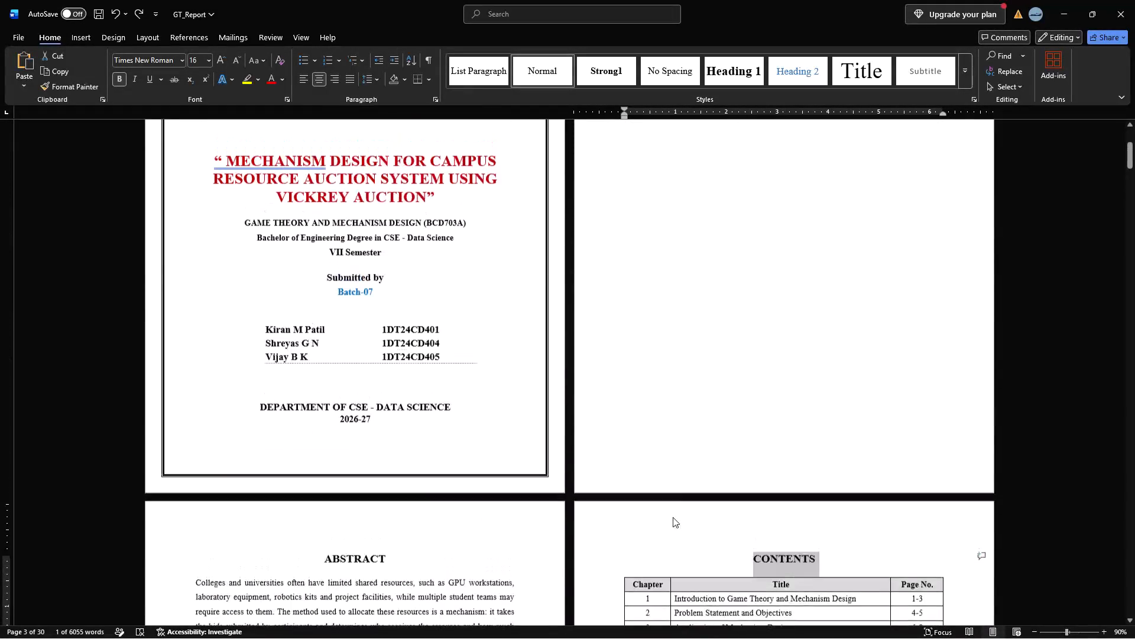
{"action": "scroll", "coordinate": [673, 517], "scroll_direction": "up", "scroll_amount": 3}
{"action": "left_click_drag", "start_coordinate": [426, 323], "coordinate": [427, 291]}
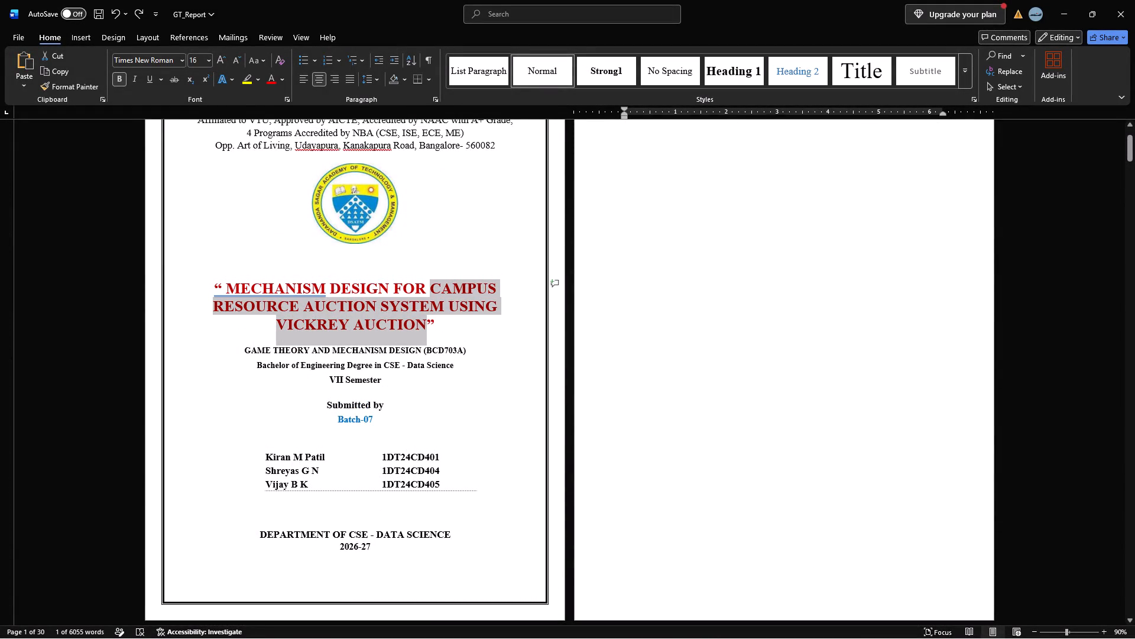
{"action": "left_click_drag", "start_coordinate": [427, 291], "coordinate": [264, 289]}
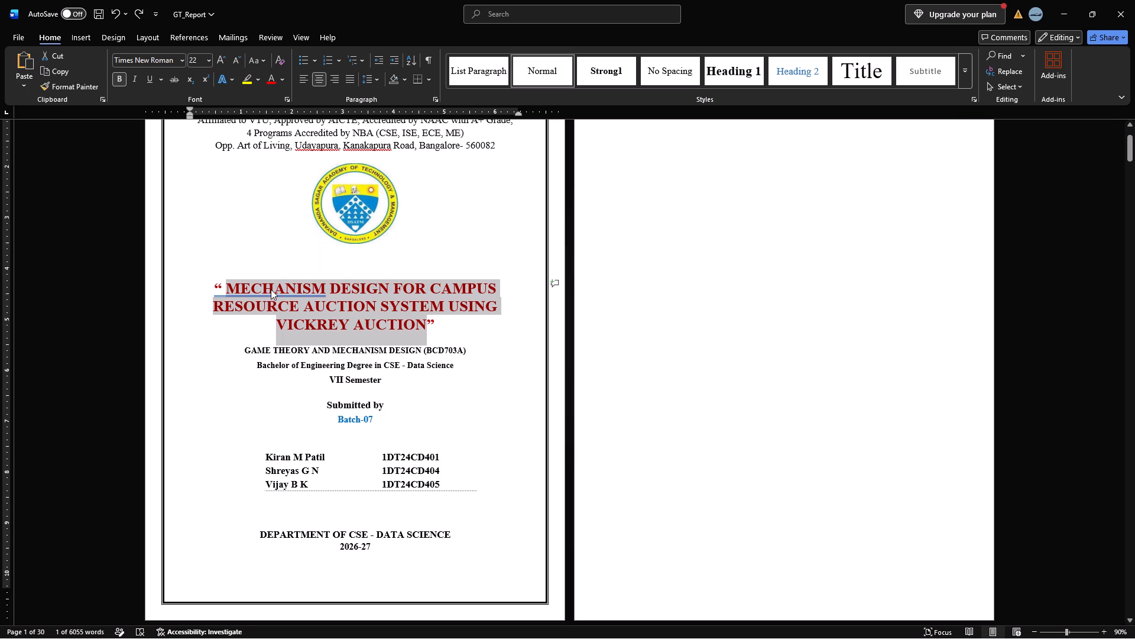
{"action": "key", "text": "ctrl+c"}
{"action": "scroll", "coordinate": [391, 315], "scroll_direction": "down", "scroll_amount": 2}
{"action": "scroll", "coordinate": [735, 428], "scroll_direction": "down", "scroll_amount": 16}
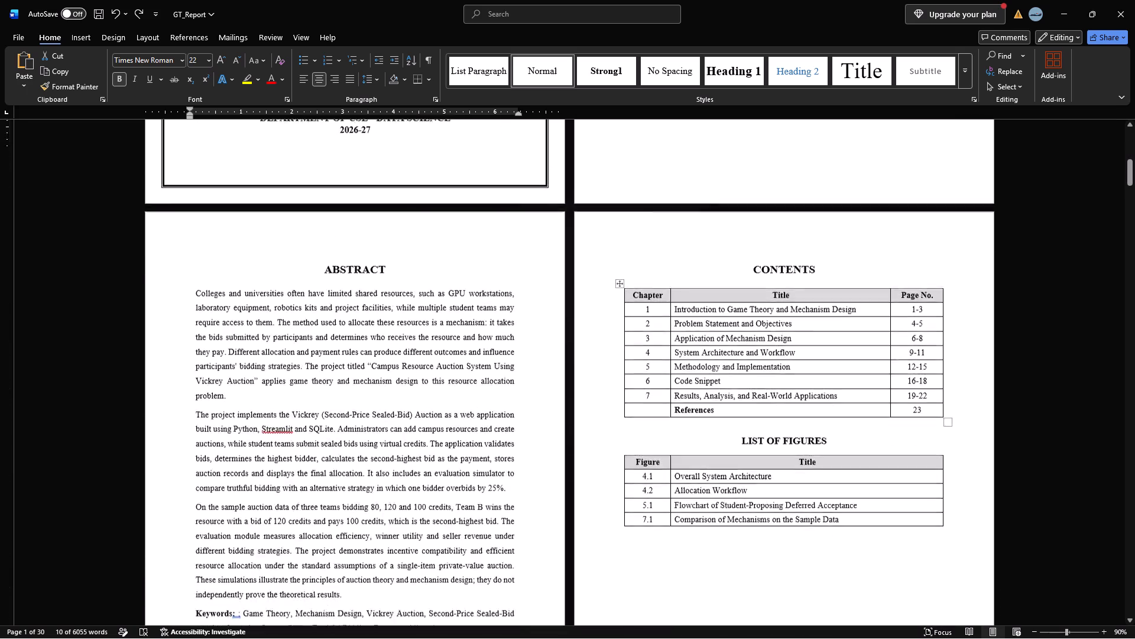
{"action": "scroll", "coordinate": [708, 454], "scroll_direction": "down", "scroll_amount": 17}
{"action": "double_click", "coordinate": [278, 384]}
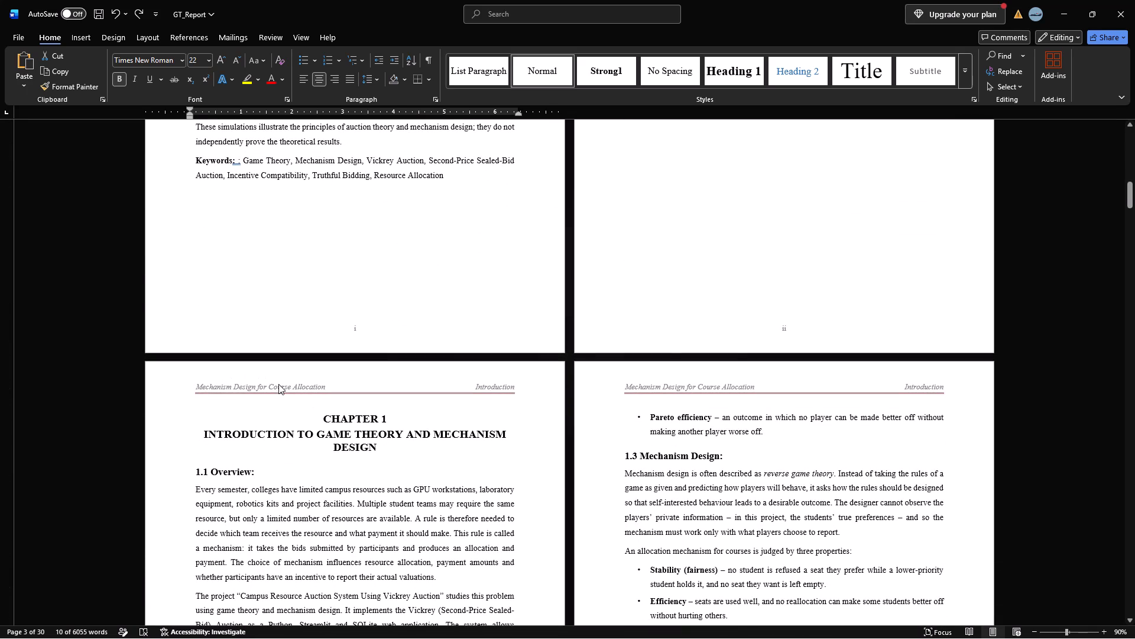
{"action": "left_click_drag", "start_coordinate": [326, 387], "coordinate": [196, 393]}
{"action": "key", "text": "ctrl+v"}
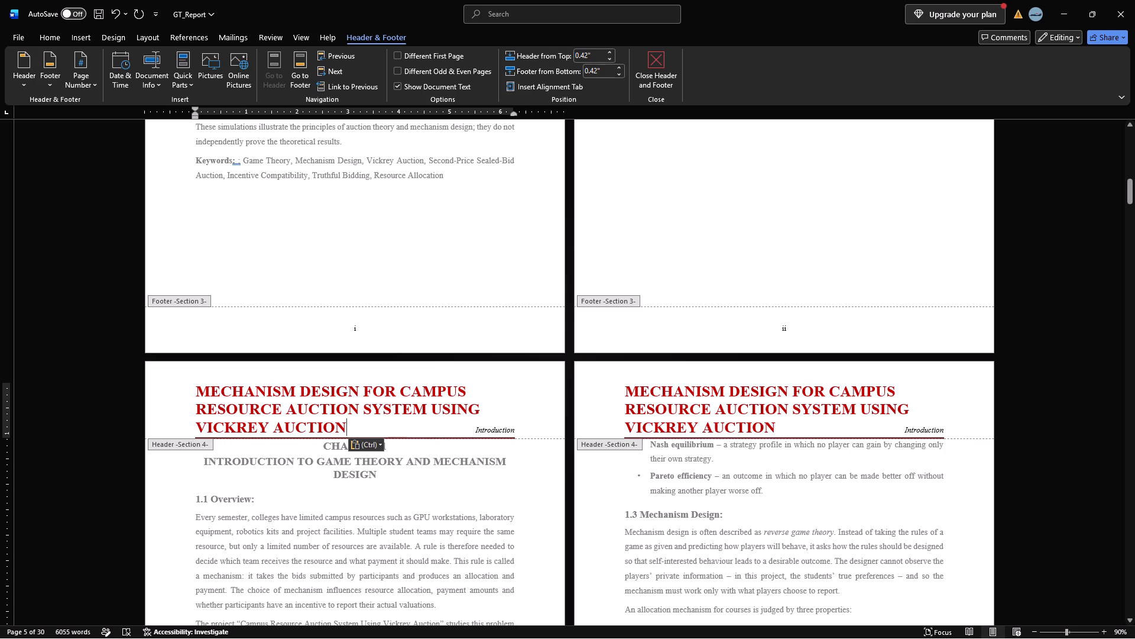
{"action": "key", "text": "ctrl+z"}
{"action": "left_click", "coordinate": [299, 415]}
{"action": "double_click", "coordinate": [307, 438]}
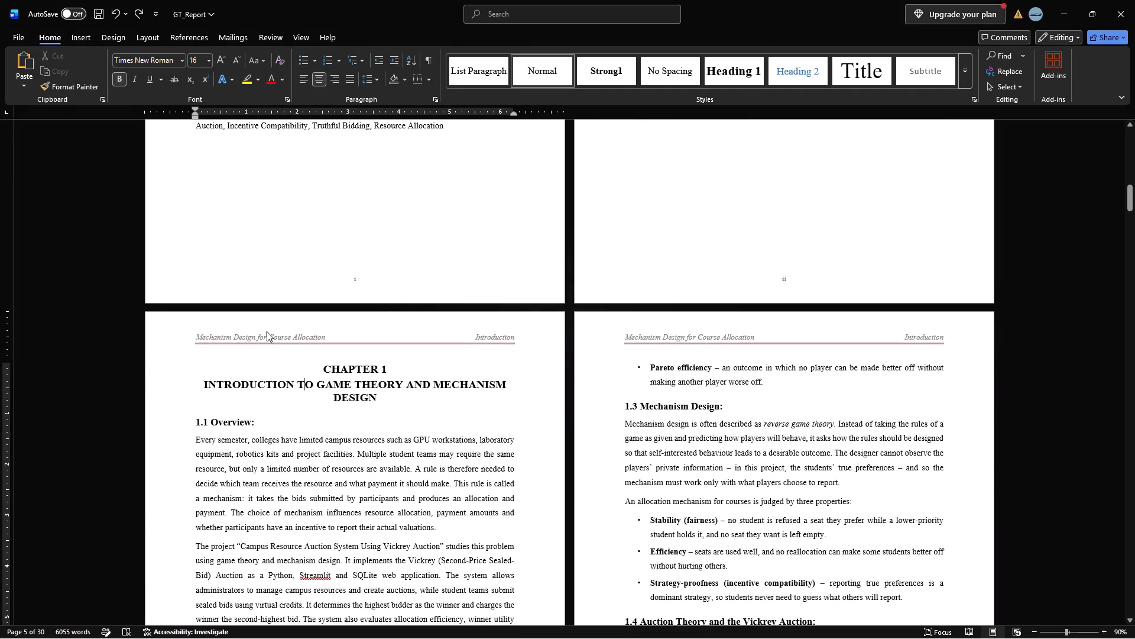
{"action": "double_click", "coordinate": [267, 331]}
{"action": "left_click_drag", "start_coordinate": [328, 339], "coordinate": [268, 337]}
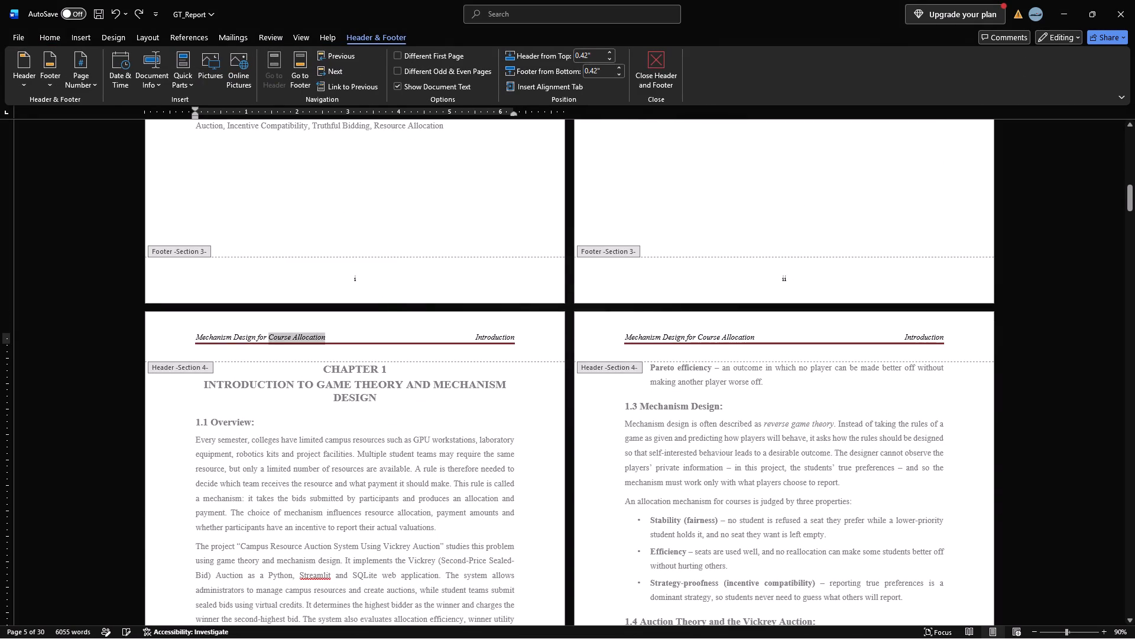
{"action": "left_click_drag", "start_coordinate": [268, 337], "coordinate": [267, 337]}
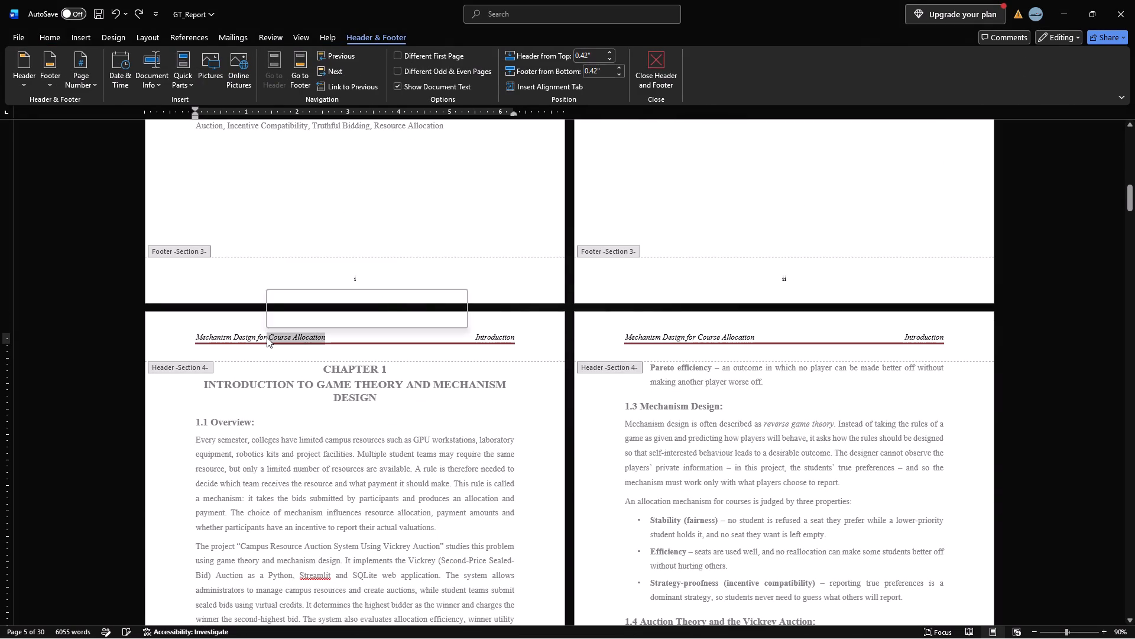
{"action": "key", "text": "ctrl+v"}
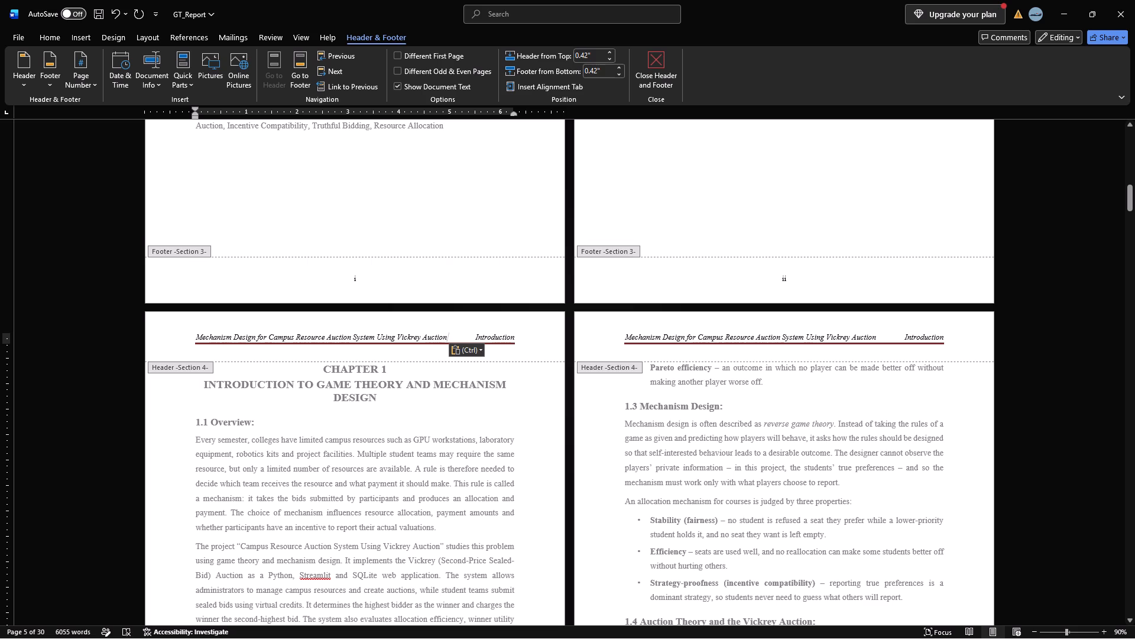
Copy the full project title from the Chapter 1 header and paste it over the project title in the Chapter 2 page header.
{"action": "left_click_drag", "start_coordinate": [450, 335], "coordinate": [198, 340]}
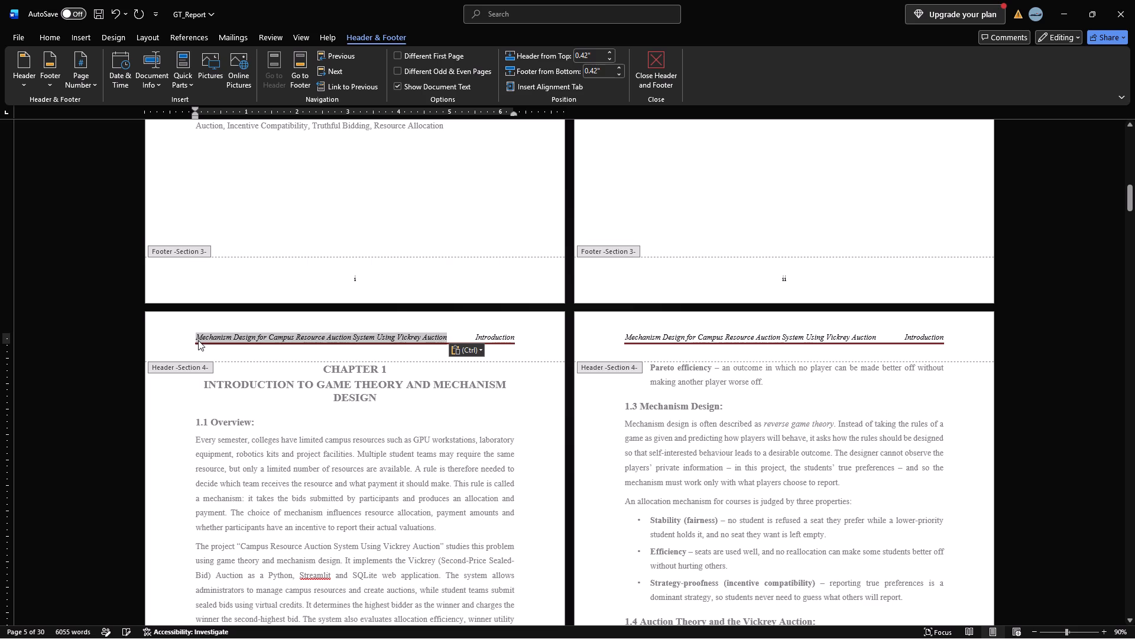
{"action": "key", "text": "ctrl+c"}
{"action": "left_click", "coordinate": [736, 362]}
{"action": "left_click", "coordinate": [779, 426]}
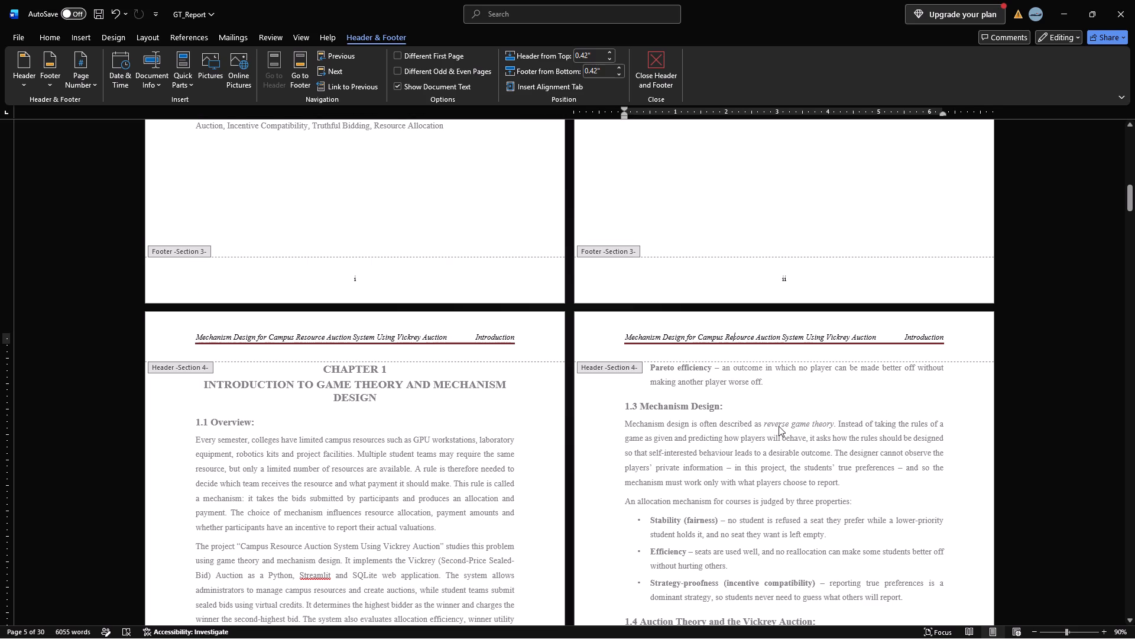
{"action": "scroll", "coordinate": [769, 414], "scroll_direction": "down", "scroll_amount": 16}
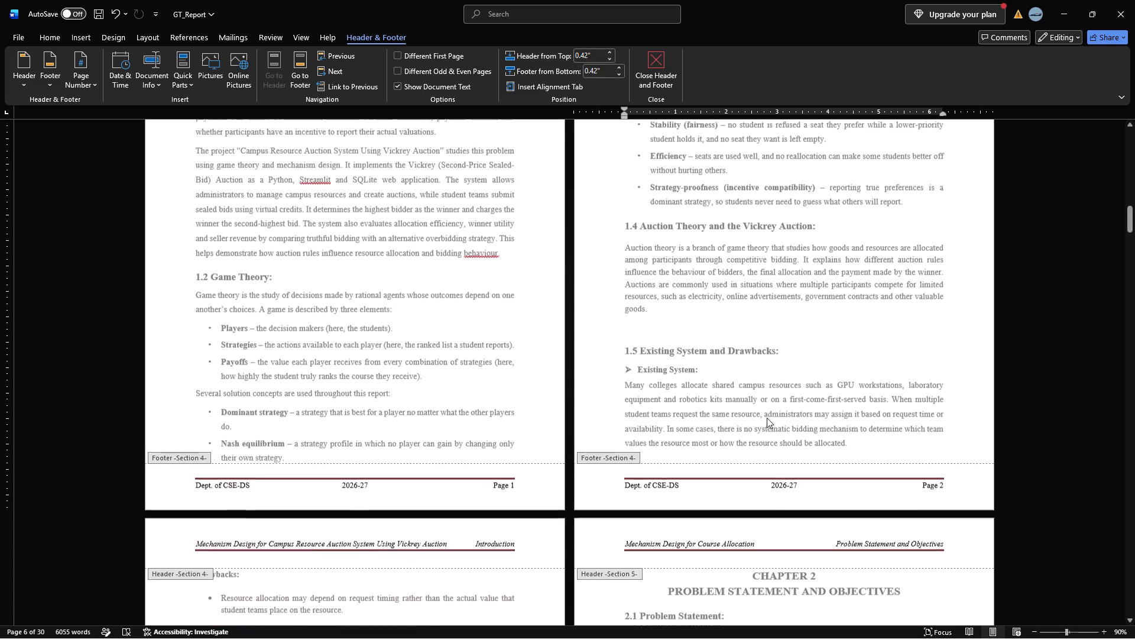
{"action": "scroll", "coordinate": [767, 418], "scroll_direction": "down", "scroll_amount": 6}
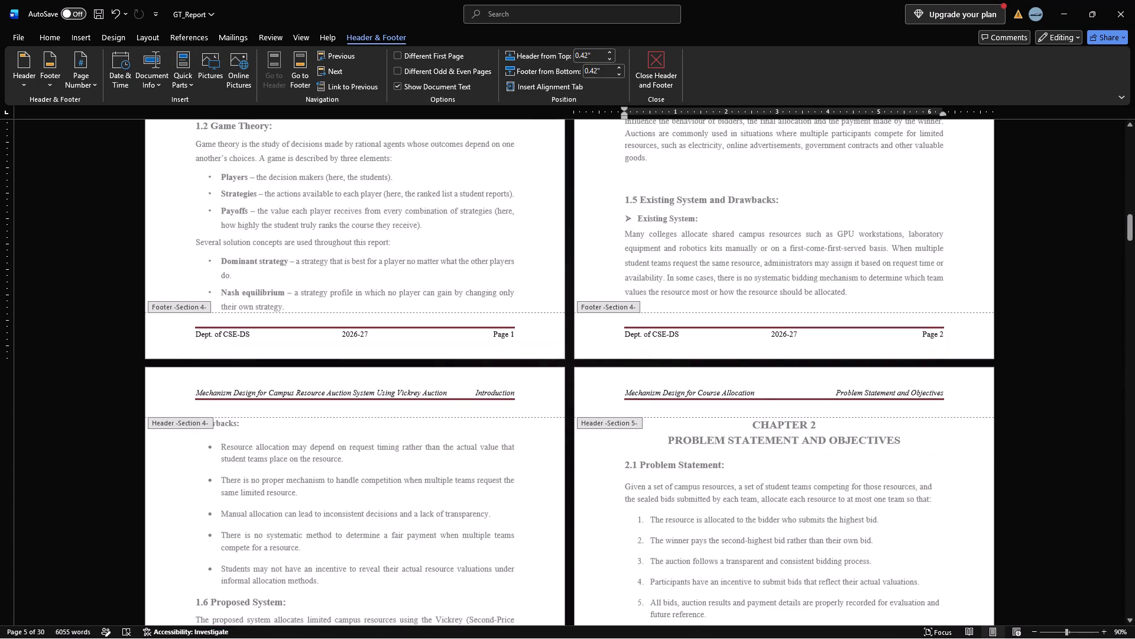
{"action": "left_click_drag", "start_coordinate": [755, 396], "coordinate": [625, 392]}
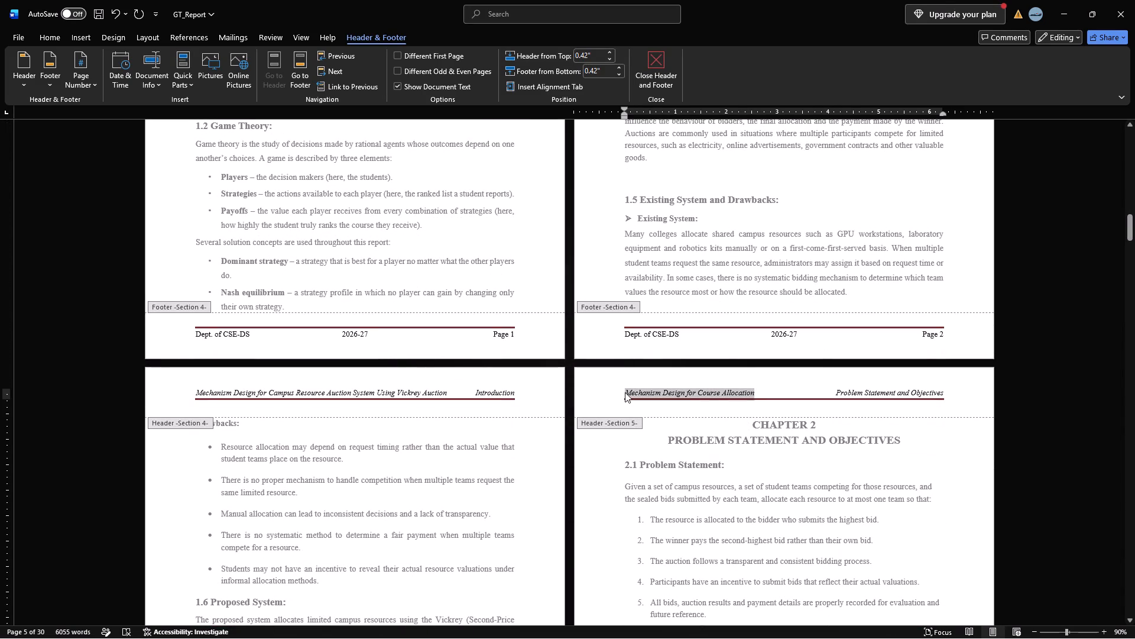
{"action": "key", "text": "ctrl+v"}
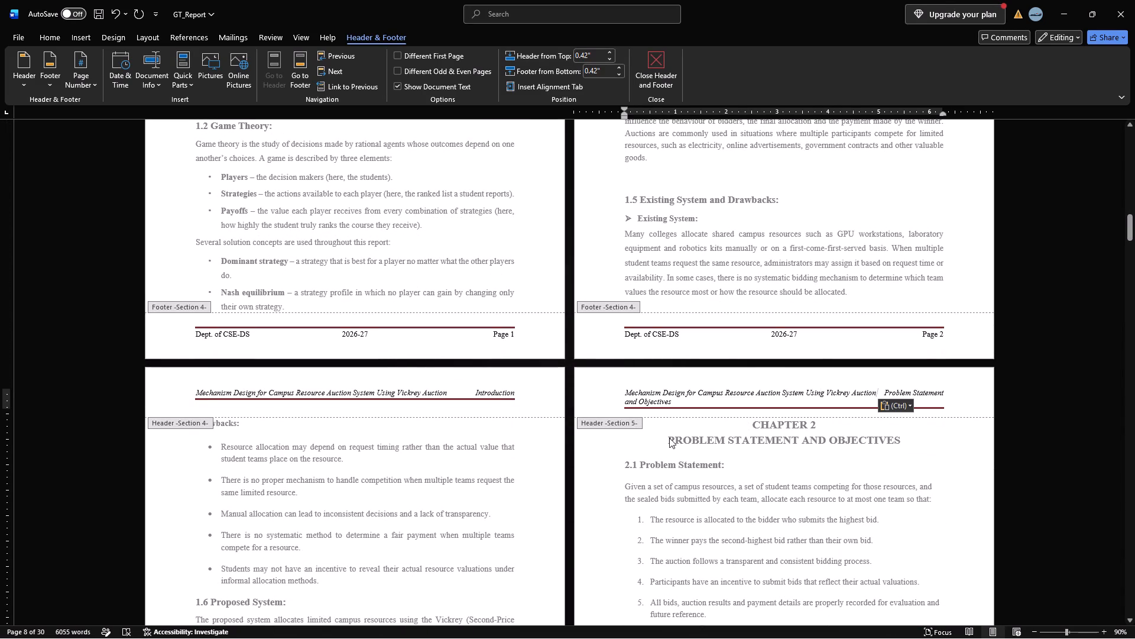
{"action": "key", "text": "ctrl+z"}
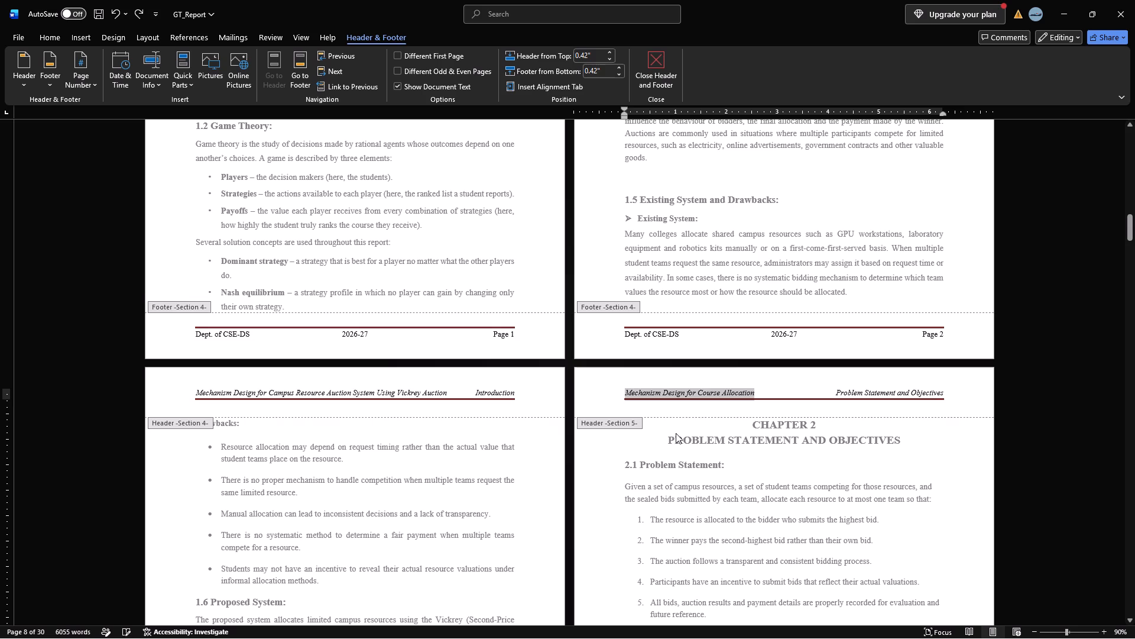
{"action": "key", "text": "ctrl+v"}
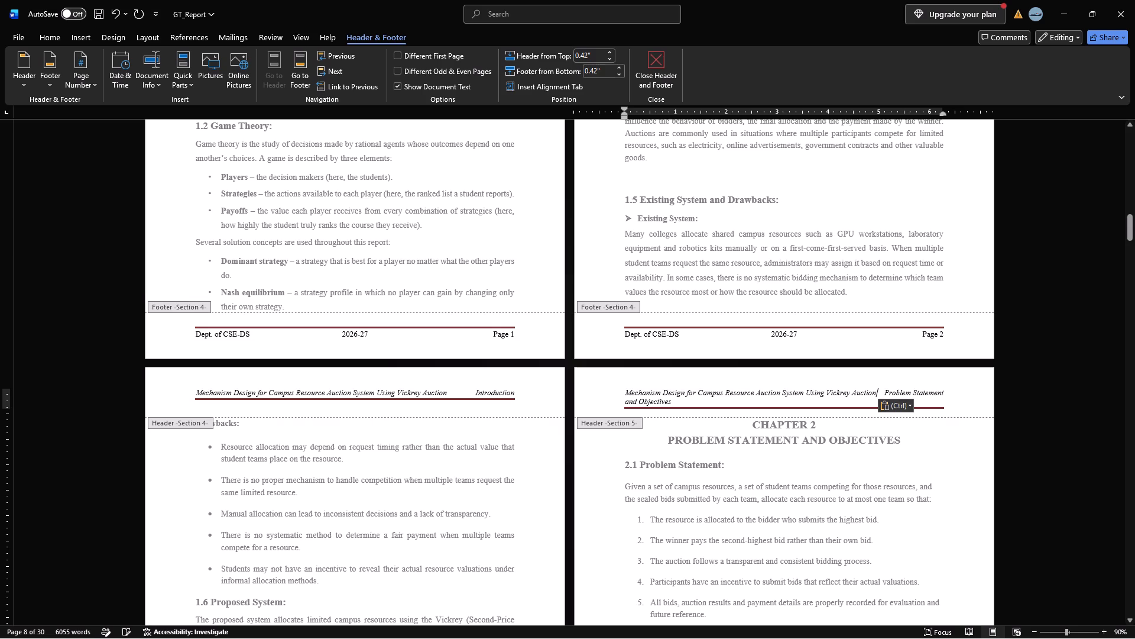
Reduce the font size of the project title in the Chapter 2 page header to 10.
{"action": "left_click_drag", "start_coordinate": [877, 395], "coordinate": [641, 394]}
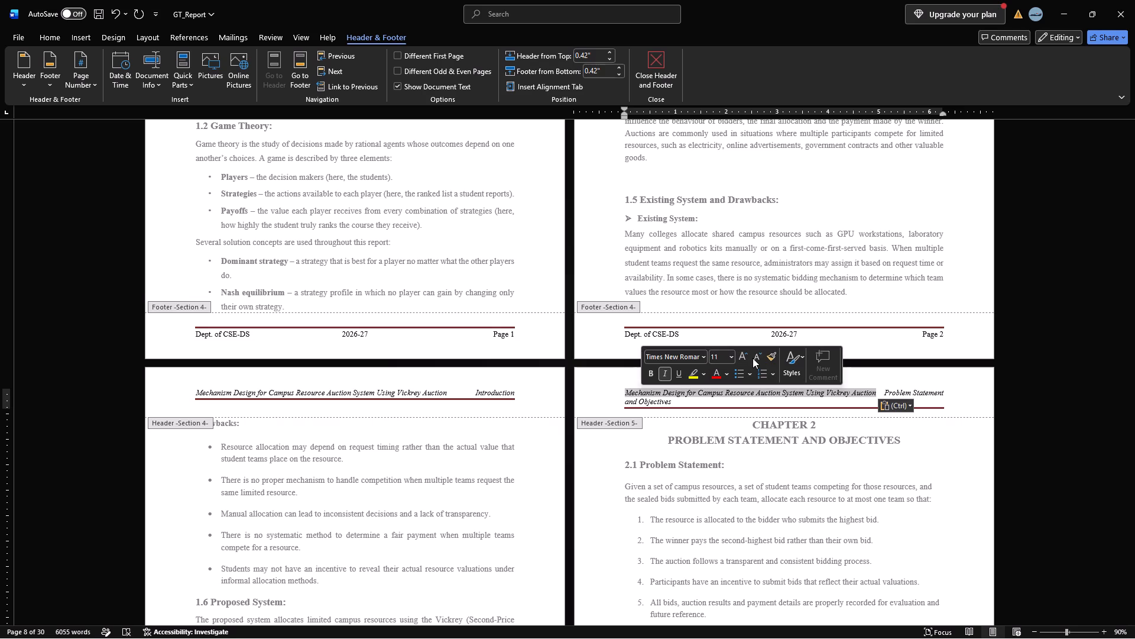
{"action": "left_click", "coordinate": [754, 358]}
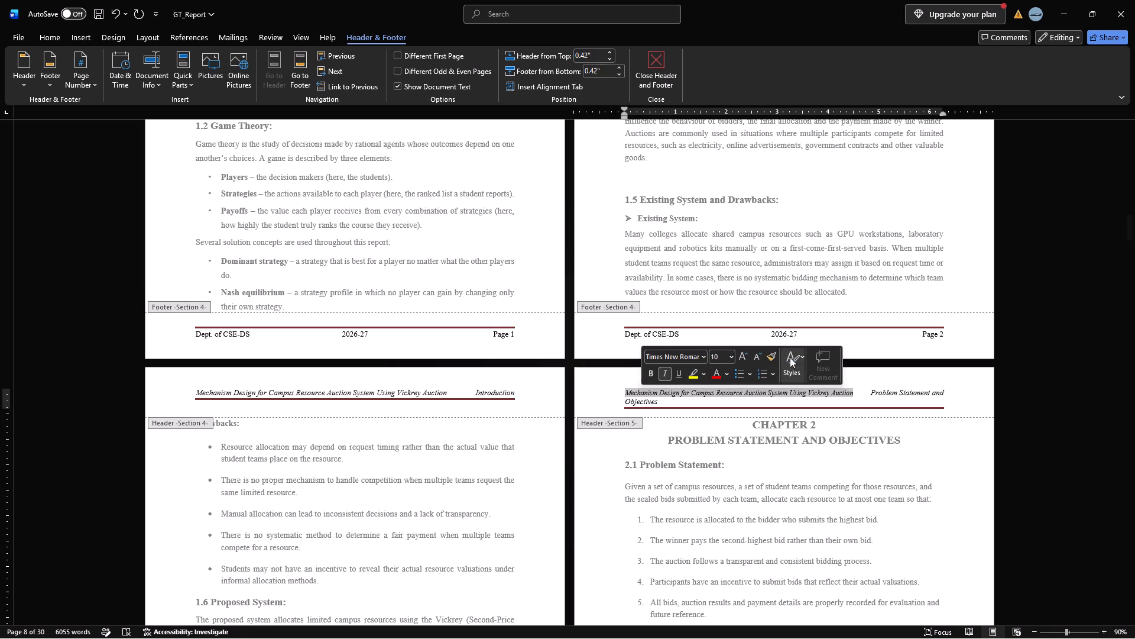
{"action": "left_click", "coordinate": [757, 356]}
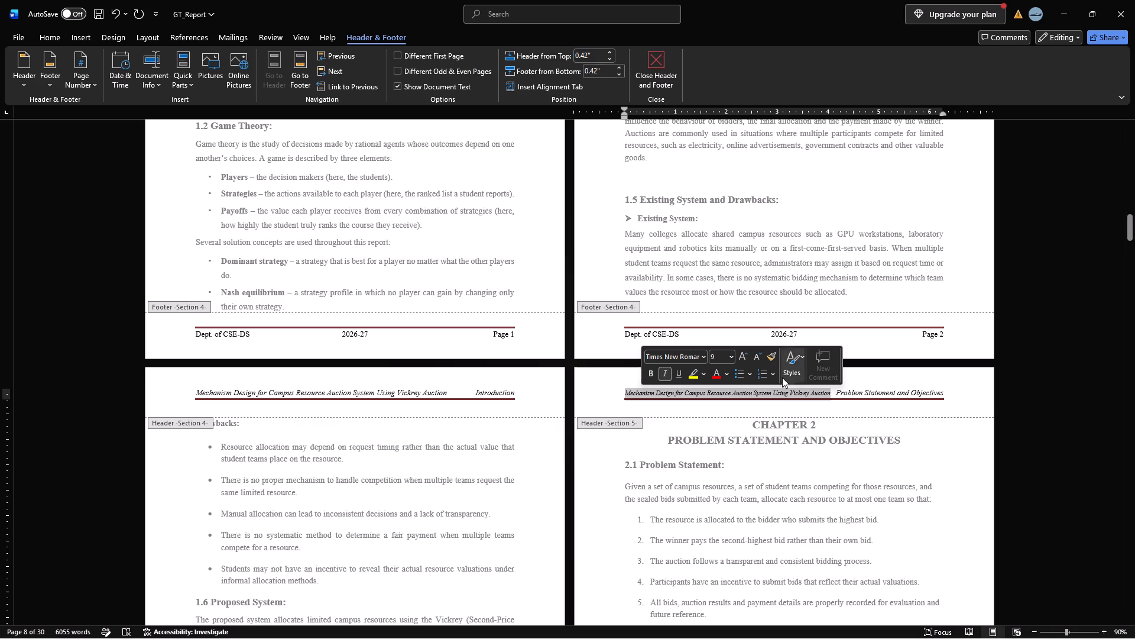
{"action": "left_click", "coordinate": [744, 360]}
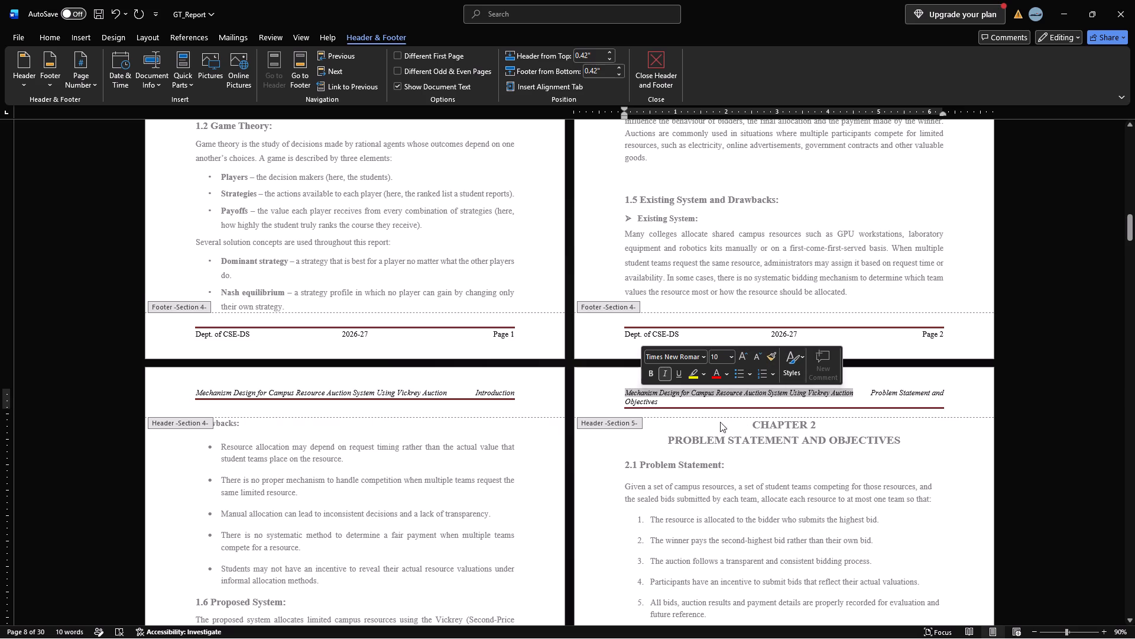
Delete "Using Vickrey Auction" from the Chapter 1 header's project title, leaving "Mechanism Design for Campus Resource Auction System".
{"action": "scroll", "coordinate": [659, 435], "scroll_direction": "up", "scroll_amount": 15}
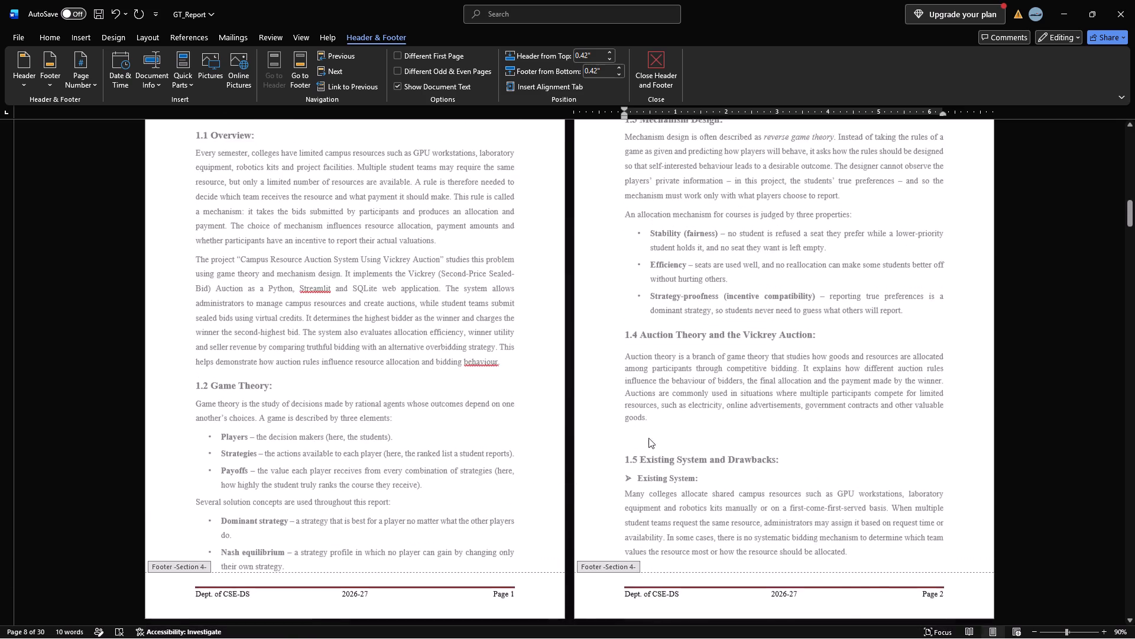
{"action": "scroll", "coordinate": [648, 438], "scroll_direction": "up", "scroll_amount": 17}
{"action": "scroll", "coordinate": [605, 496], "scroll_direction": "down", "scroll_amount": 10}
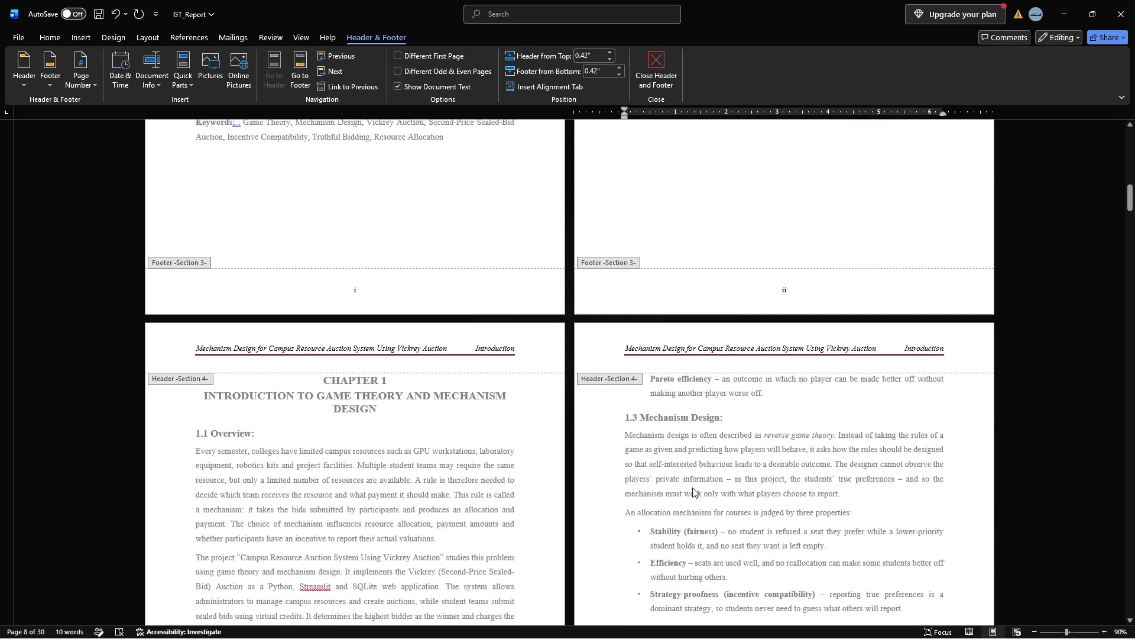
{"action": "left_click", "coordinate": [453, 334]}
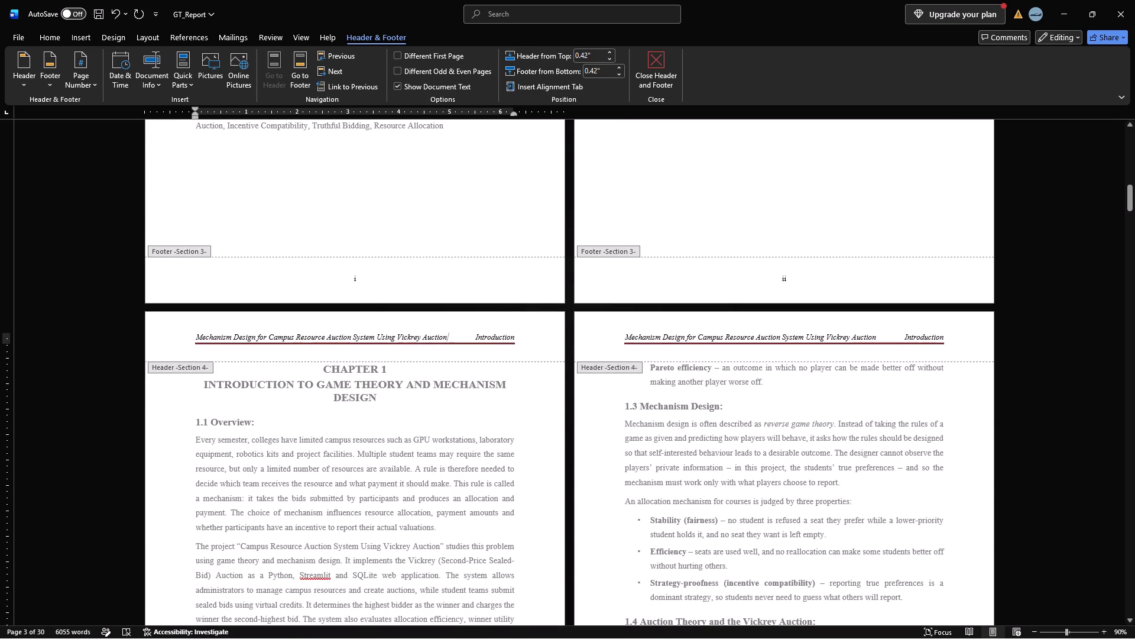
{"action": "key", "text": "BackSpace"}
{"action": "key", "text": "BackSpace"}
{"action": "key", "text": "BackSpace"}
{"action": "key", "text": "BackSpace"}
{"action": "key", "text": "BackSpace"}
{"action": "key", "text": "BackSpace"}
{"action": "key", "text": "BackSpace"}
{"action": "key", "text": "BackSpace"}
{"action": "key", "text": "BackSpace"}
{"action": "key", "text": "BackSpace"}
{"action": "key", "text": "BackSpace"}
{"action": "key", "text": "BackSpace"}
{"action": "key", "text": "BackSpace"}
{"action": "key", "text": "BackSpace"}
{"action": "key", "text": "BackSpace"}
{"action": "key", "text": "BackSpace"}
{"action": "key", "text": "BackSpace"}
{"action": "key", "text": "BackSpace"}
{"action": "key", "text": "BackSpace"}
{"action": "key", "text": "BackSpace"}
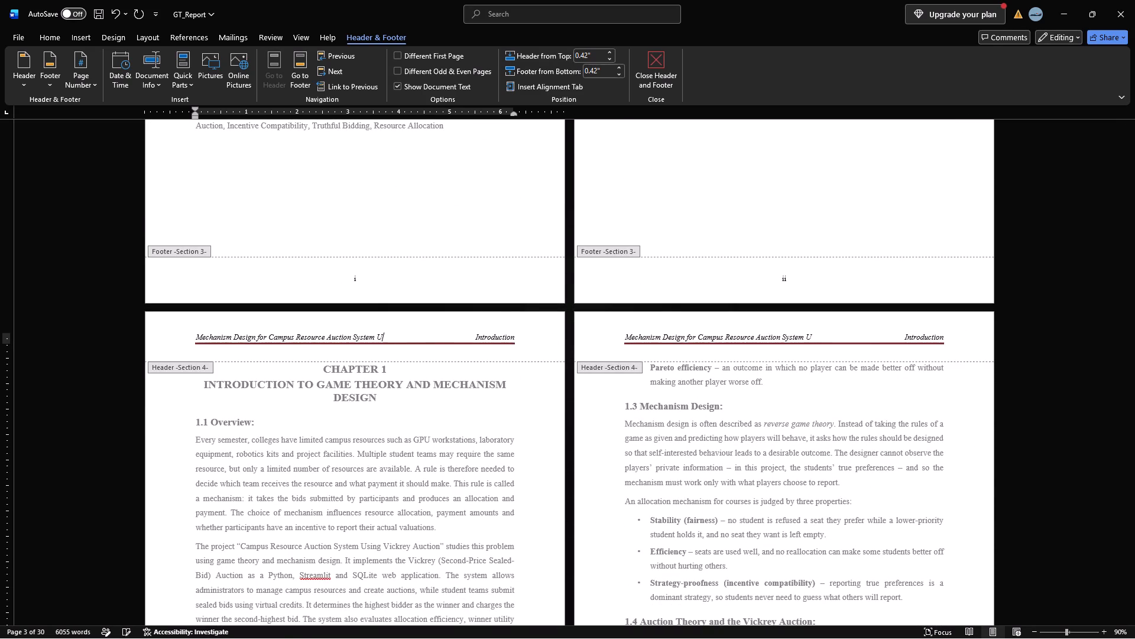
{"action": "key", "text": "BackSpace"}
Delete "Using Vickrey Auction" from the Chapter 2 header's project title, leaving "Mechanism Design for Campus Resource Auction System".
{"action": "scroll", "coordinate": [451, 338], "scroll_direction": "down", "scroll_amount": 17}
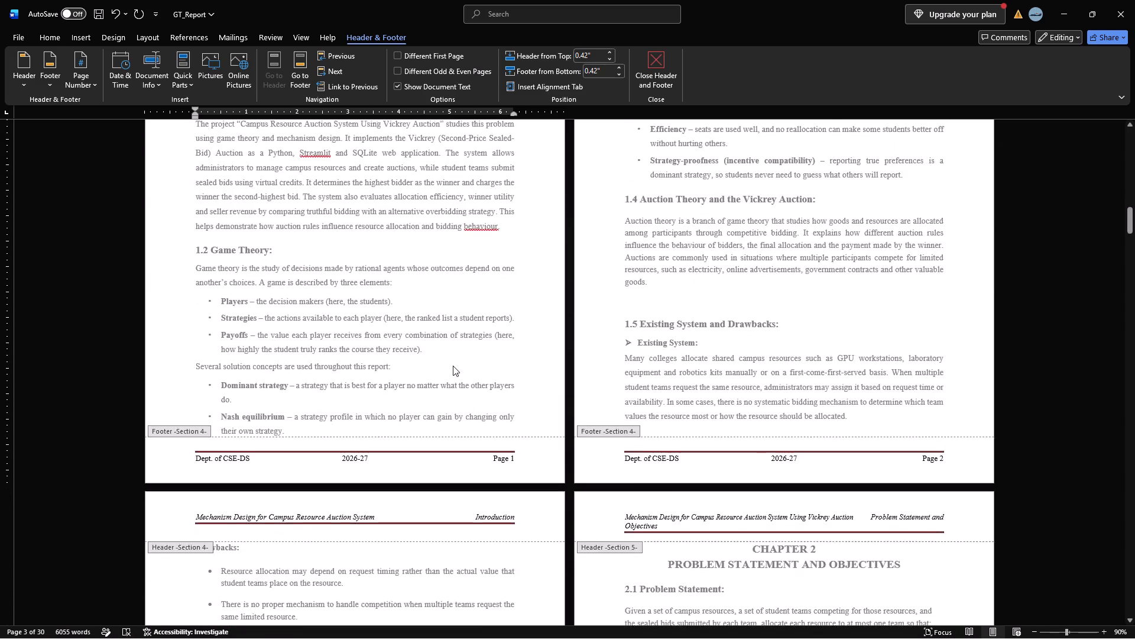
{"action": "scroll", "coordinate": [453, 366], "scroll_direction": "down", "scroll_amount": 4}
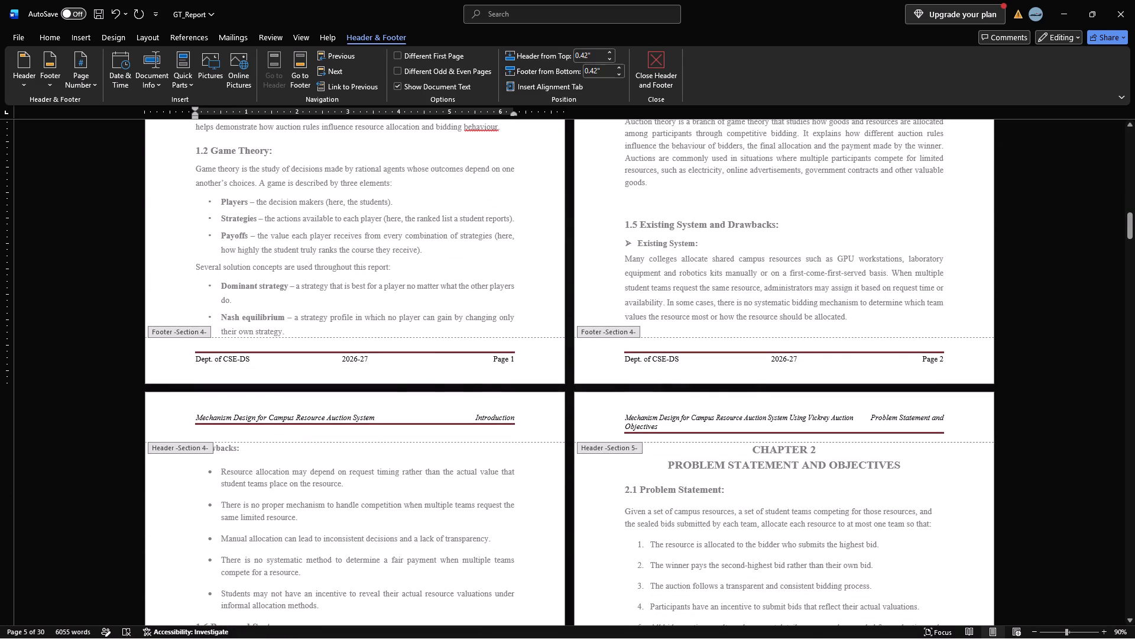
{"action": "left_click", "coordinate": [854, 416]}
{"action": "key", "text": "BackSpace"}
{"action": "key", "text": "BackSpace"}
{"action": "key", "text": "BackSpace"}
{"action": "key", "text": "BackSpace"}
{"action": "key", "text": "BackSpace"}
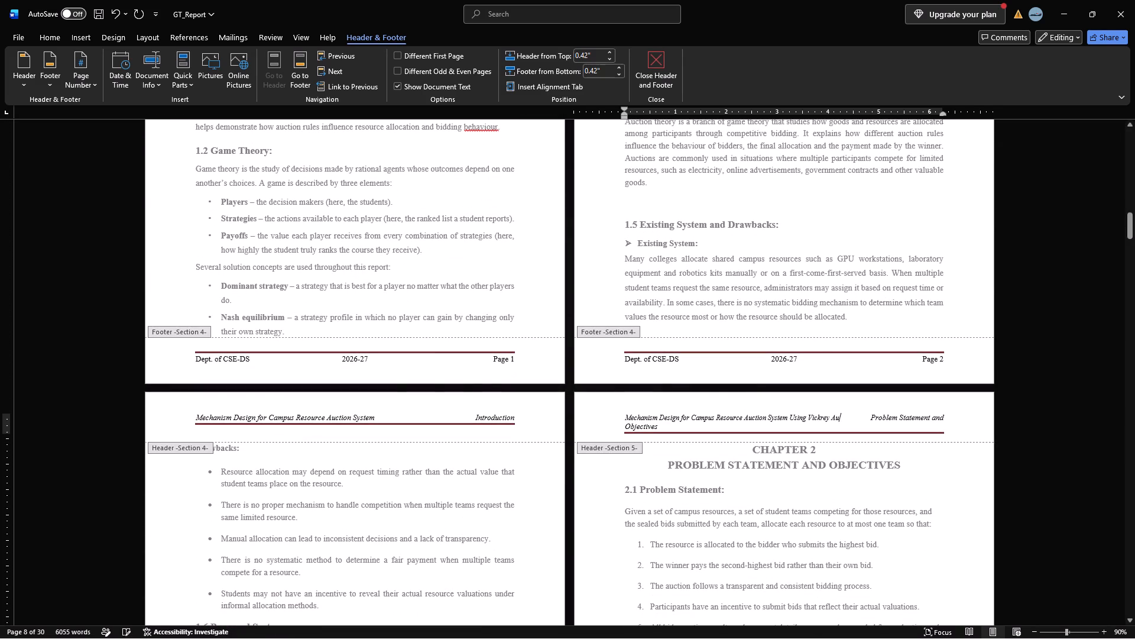
{"action": "key", "text": "BackSpace"}
{"action": "key", "text": "BackSpace"}
{"action": "key", "text": "BackSpace"}
{"action": "key", "text": "BackSpace"}
{"action": "key", "text": "BackSpace"}
{"action": "key", "text": "BackSpace"}
{"action": "key", "text": "BackSpace"}
{"action": "key", "text": "BackSpace"}
{"action": "key", "text": "BackSpace"}
{"action": "key", "text": "BackSpace"}
{"action": "key", "text": "BackSpace"}
{"action": "key", "text": "BackSpace"}
{"action": "key", "text": "BackSpace"}
{"action": "key", "text": "BackSpace"}
{"action": "key", "text": "BackSpace"}
{"action": "key", "text": "BackSpace"}
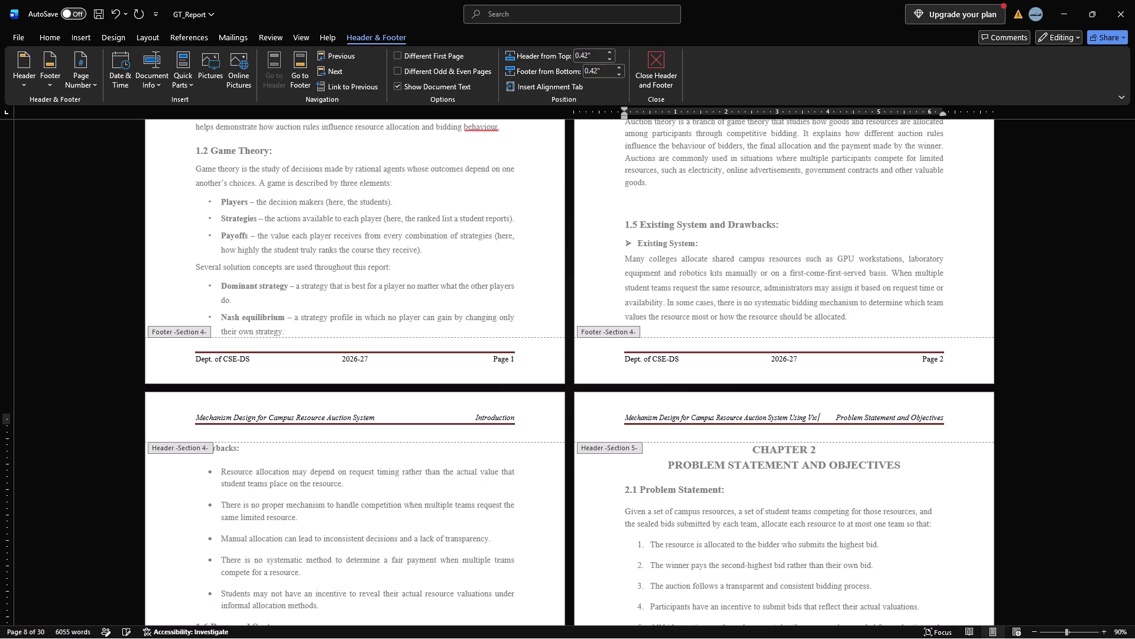
Copy "Mechanism Design for Campus Resource Auction System" from the Chapter 2 header and paste it over the project title in the Chapter 3 header.
{"action": "left_click_drag", "start_coordinate": [789, 416], "coordinate": [630, 409]}
{"action": "key", "text": "ctrl+c"}
{"action": "scroll", "coordinate": [642, 450], "scroll_direction": "down", "scroll_amount": 2}
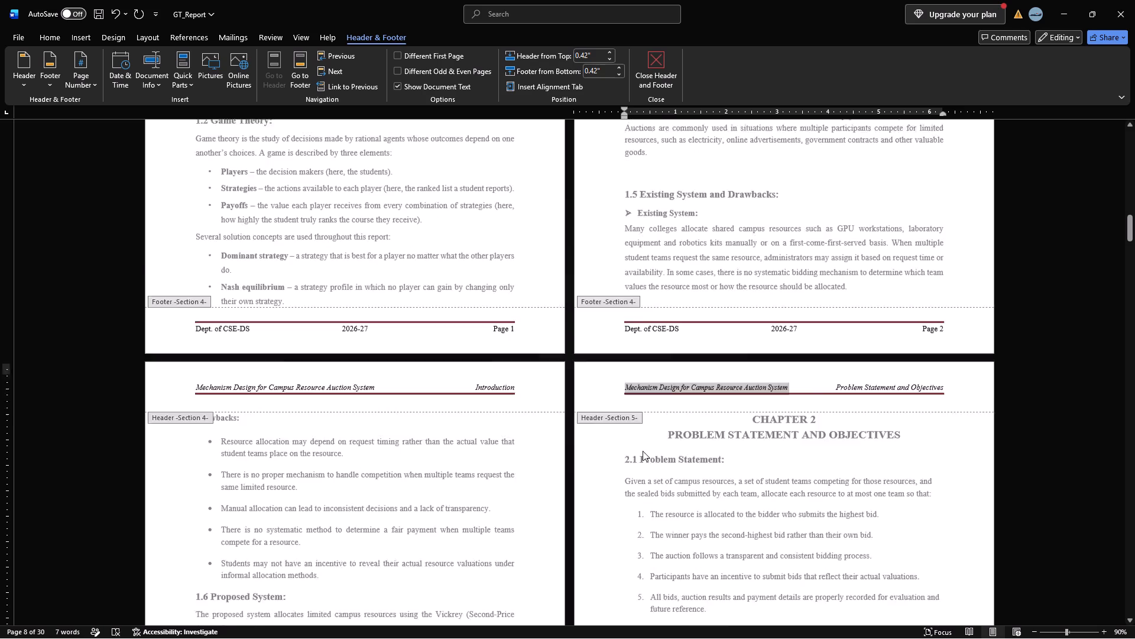
{"action": "scroll", "coordinate": [643, 451], "scroll_direction": "down", "scroll_amount": 20}
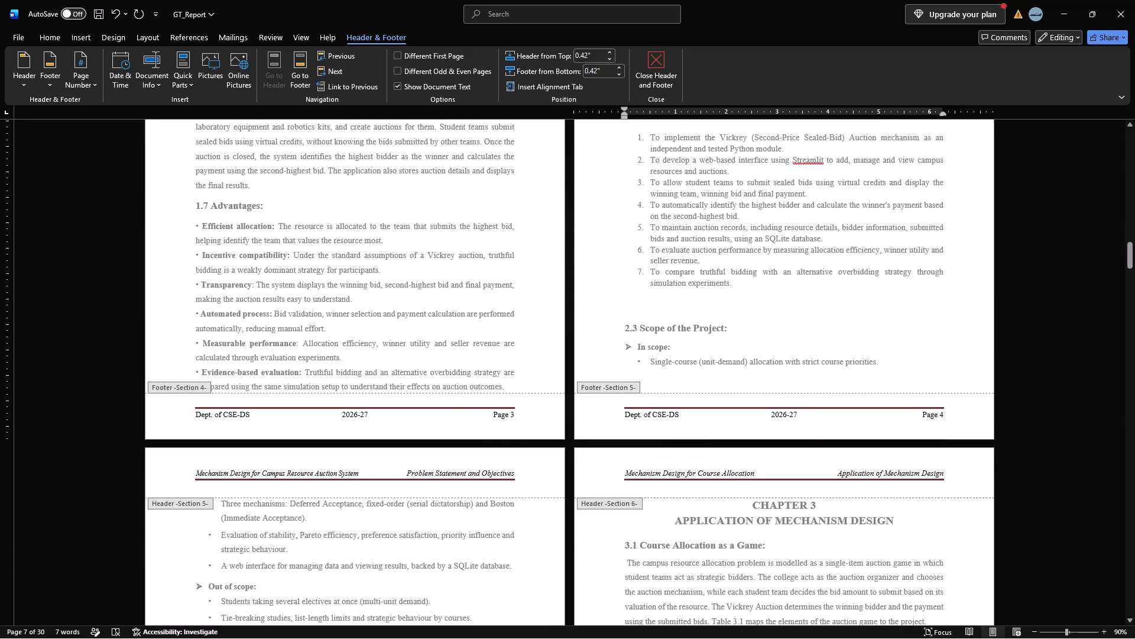
{"action": "left_click_drag", "start_coordinate": [363, 472], "coordinate": [187, 472]}
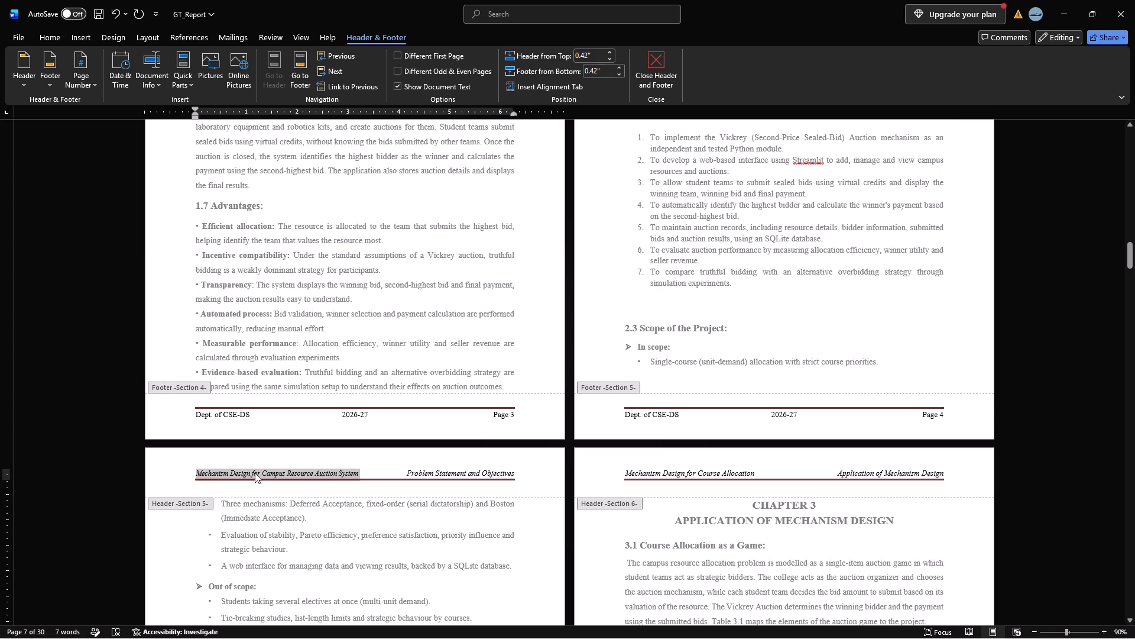
{"action": "left_click", "coordinate": [660, 487]}
{"action": "left_click_drag", "start_coordinate": [757, 473], "coordinate": [624, 473]}
{"action": "key", "text": "ctrl+v"}
Replace "Mechanism Design for Course Allocation" in the Chapter 4 page header with the copied project title.
{"action": "scroll", "coordinate": [657, 481], "scroll_direction": "down", "scroll_amount": 11}
{"action": "scroll", "coordinate": [672, 490], "scroll_direction": "up", "scroll_amount": 1}
{"action": "scroll", "coordinate": [672, 490], "scroll_direction": "down", "scroll_amount": 2}
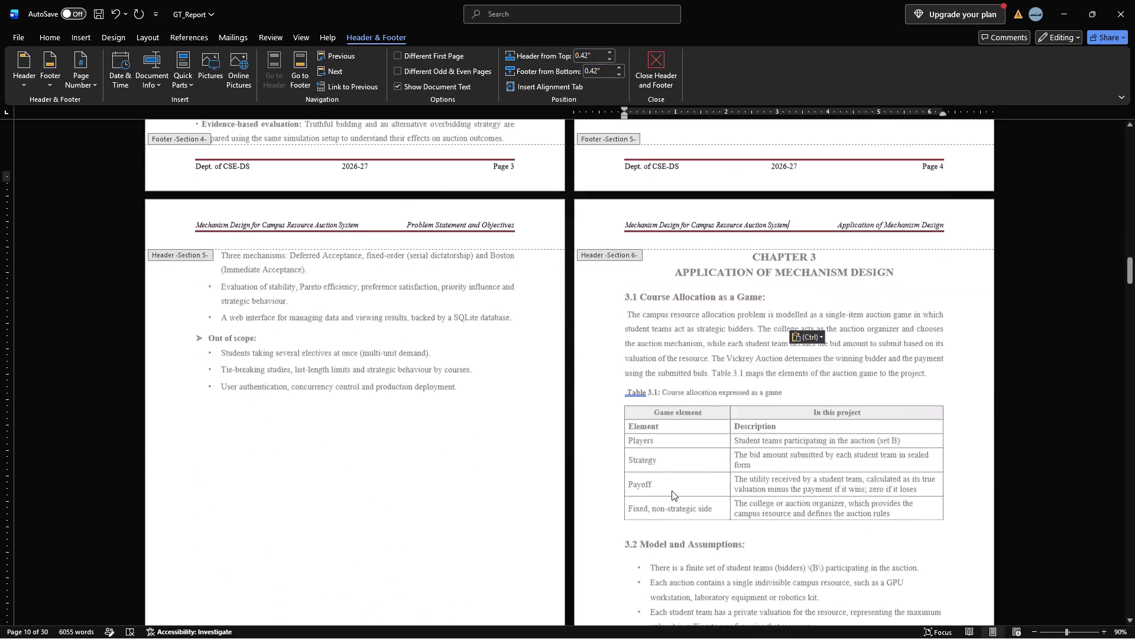
{"action": "scroll", "coordinate": [672, 490], "scroll_direction": "down", "scroll_amount": 13}
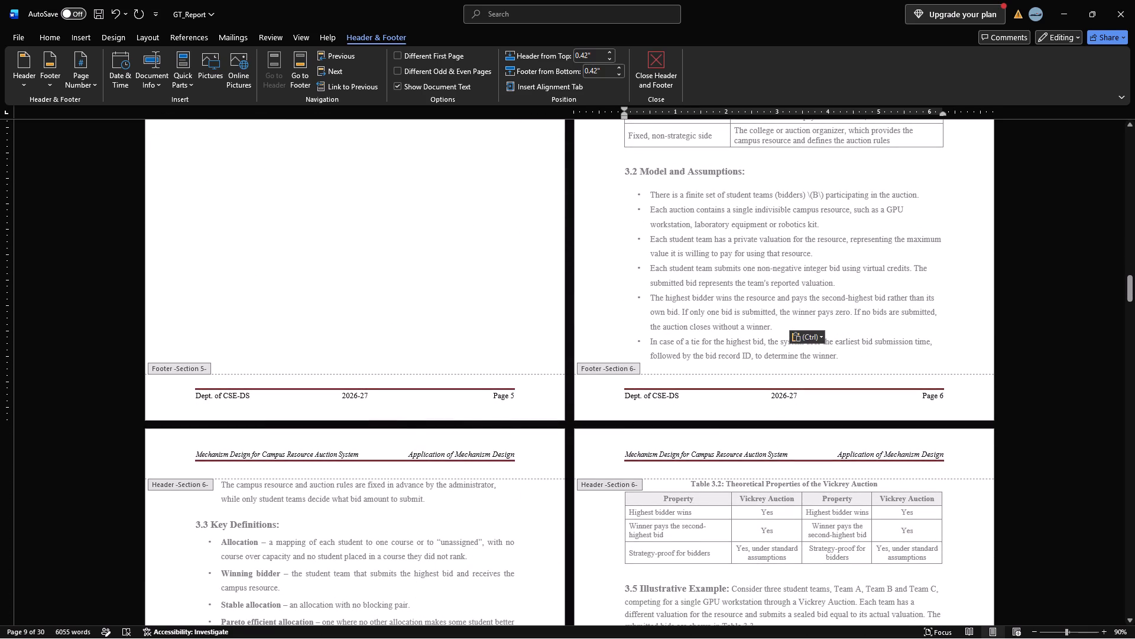
{"action": "scroll", "coordinate": [853, 450], "scroll_direction": "down", "scroll_amount": 17}
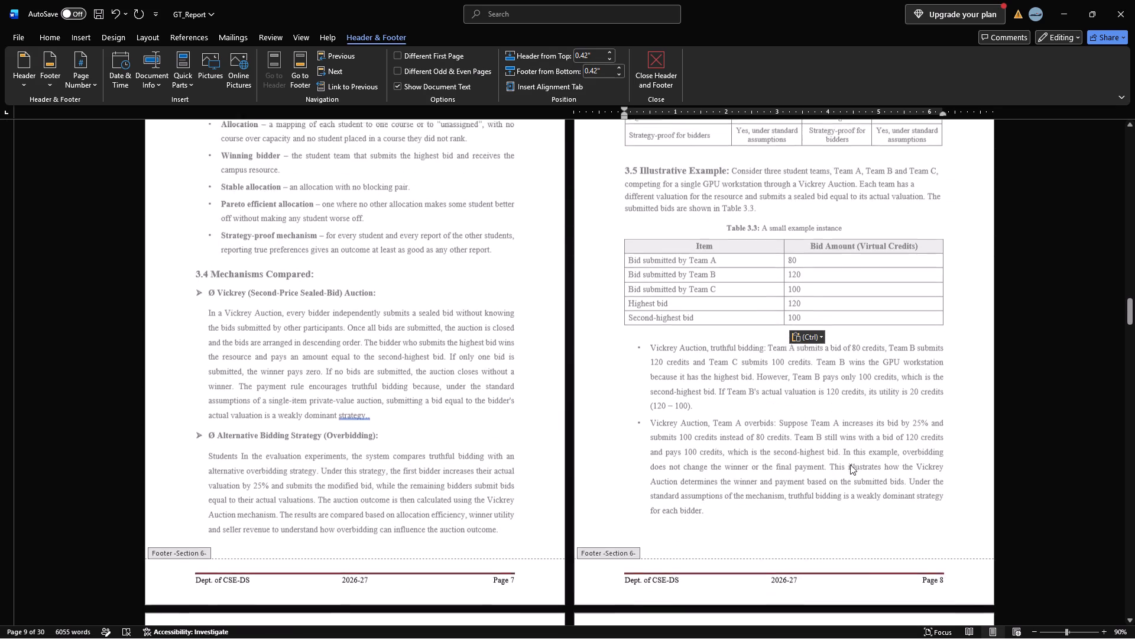
{"action": "scroll", "coordinate": [850, 464], "scroll_direction": "down", "scroll_amount": 9}
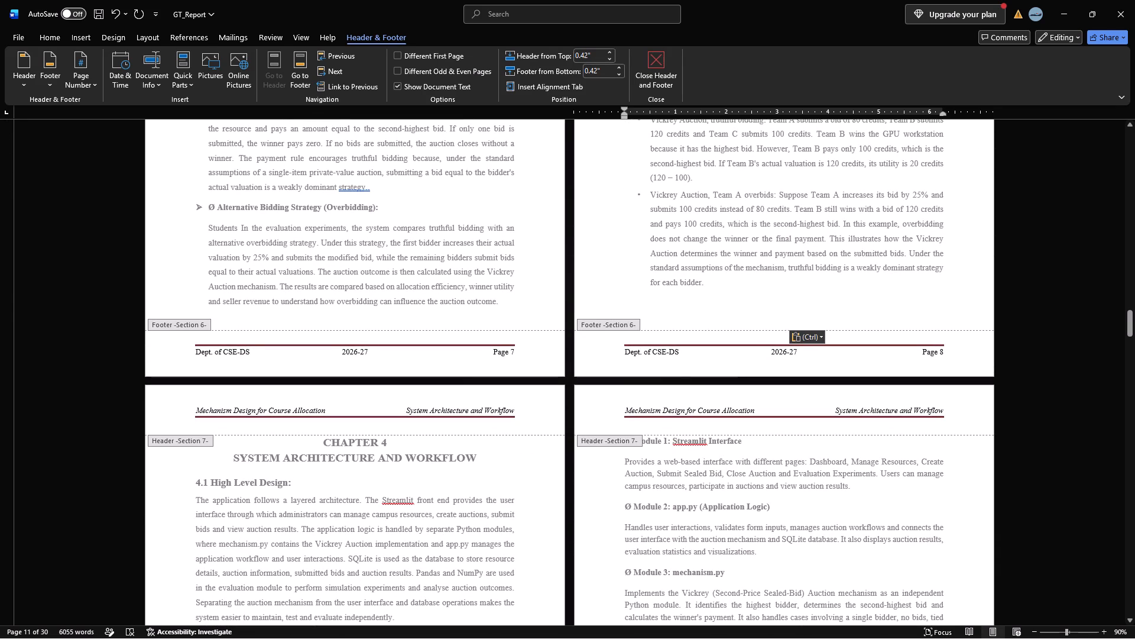
{"action": "left_click_drag", "start_coordinate": [332, 410], "coordinate": [183, 416]}
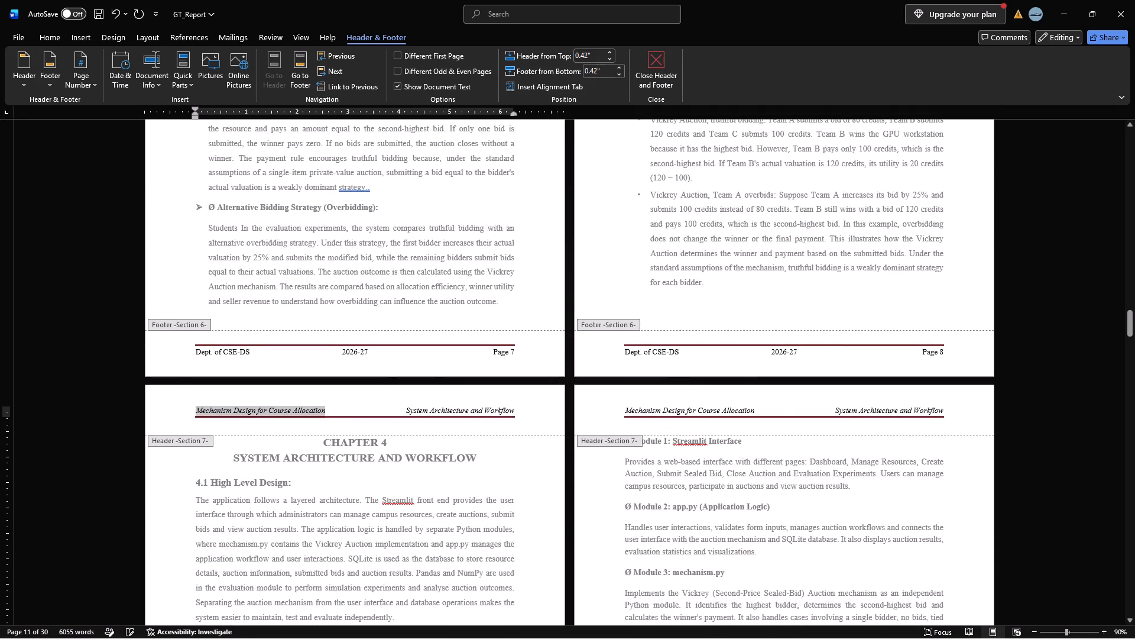
{"action": "key", "text": "ctrl+v"}
Replace "Mechanism Design for Course Allocation" in the Chapter 5 page header with the copied project title.
{"action": "scroll", "coordinate": [880, 430], "scroll_direction": "down", "scroll_amount": 15}
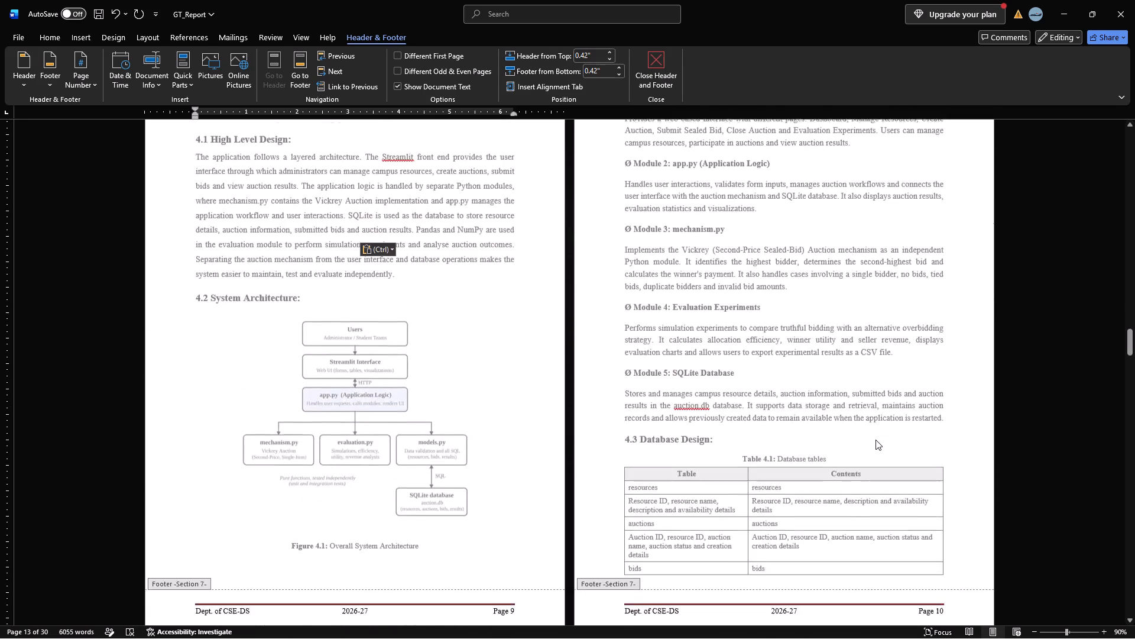
{"action": "scroll", "coordinate": [875, 440], "scroll_direction": "down", "scroll_amount": 15}
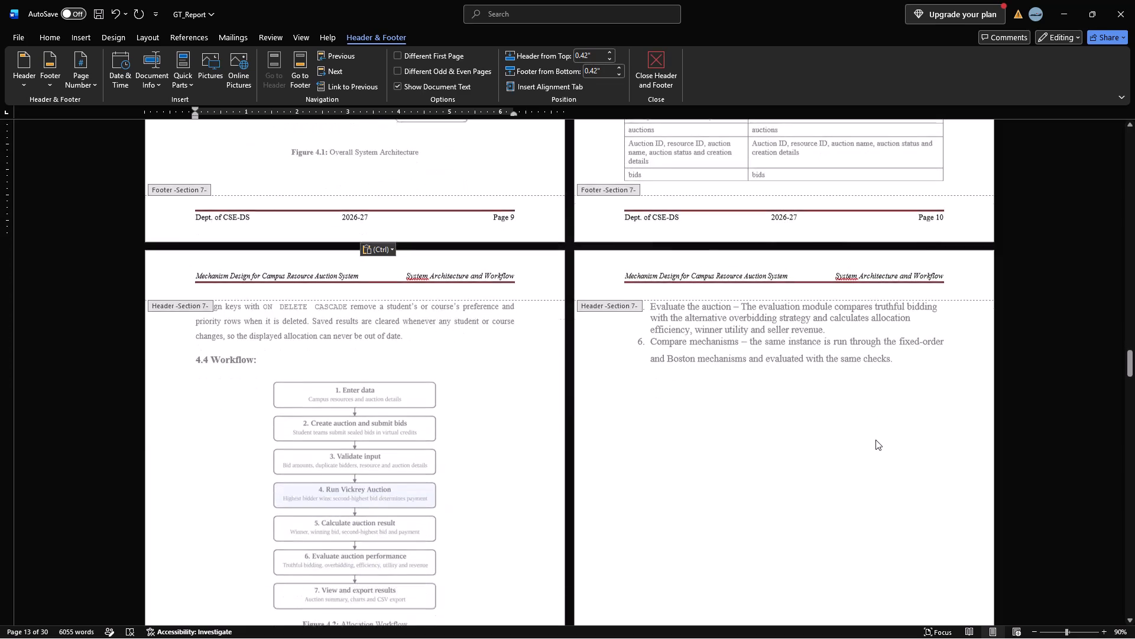
{"action": "scroll", "coordinate": [875, 440], "scroll_direction": "down", "scroll_amount": 14}
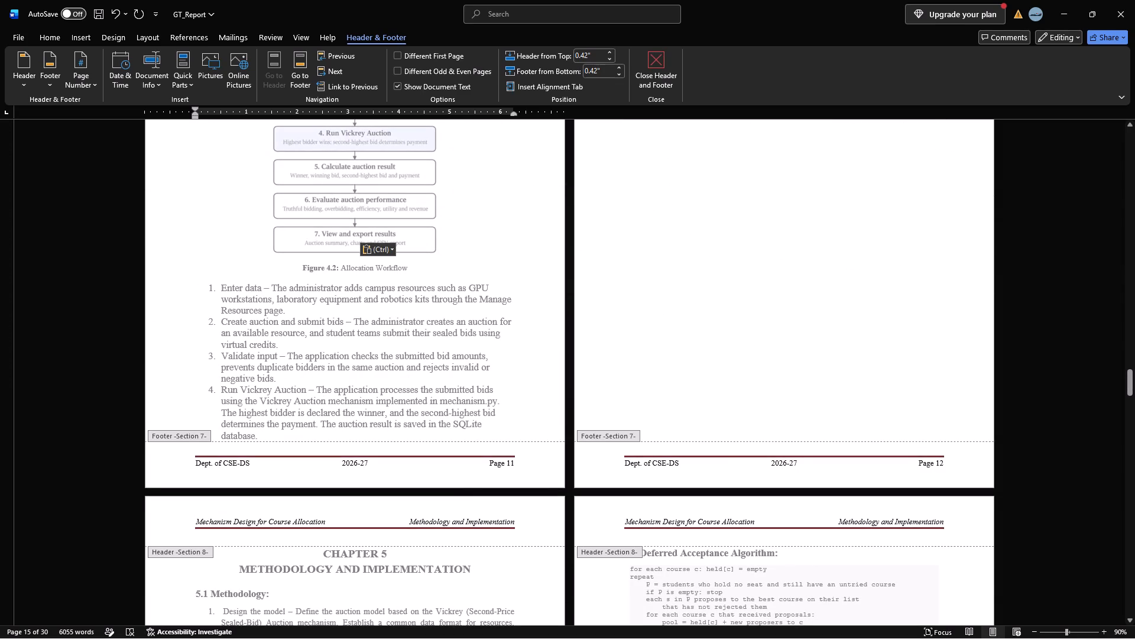
{"action": "left_click_drag", "start_coordinate": [326, 520], "coordinate": [206, 518]}
{"action": "key", "text": "ctrl+v"}
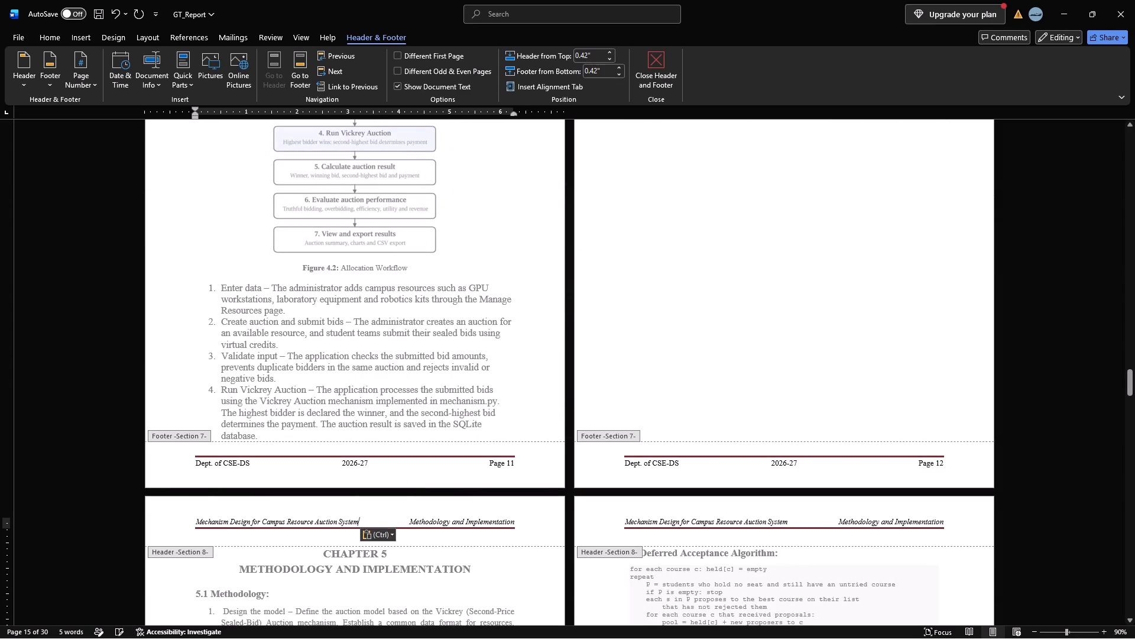
Replace "Mechanism Design for Course Allocation" in the Chapter 6 page header with the copied project title.
{"action": "scroll", "coordinate": [688, 516], "scroll_direction": "down", "scroll_amount": 15}
{"action": "scroll", "coordinate": [695, 527], "scroll_direction": "down", "scroll_amount": 13}
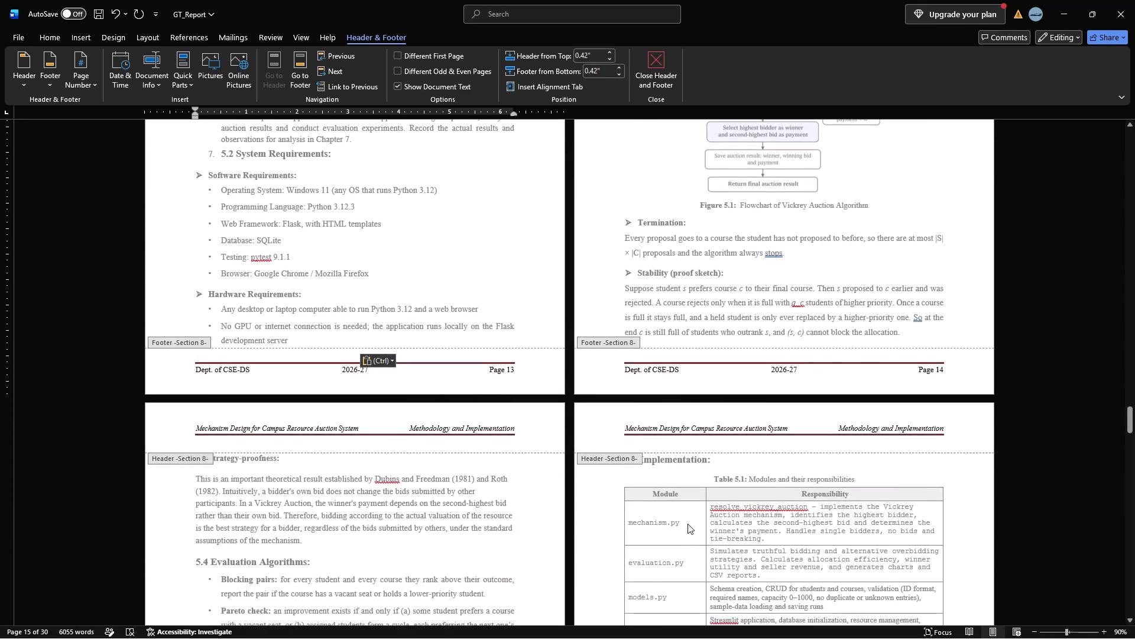
{"action": "scroll", "coordinate": [687, 524], "scroll_direction": "down", "scroll_amount": 13}
{"action": "scroll", "coordinate": [687, 524], "scroll_direction": "down", "scroll_amount": 12}
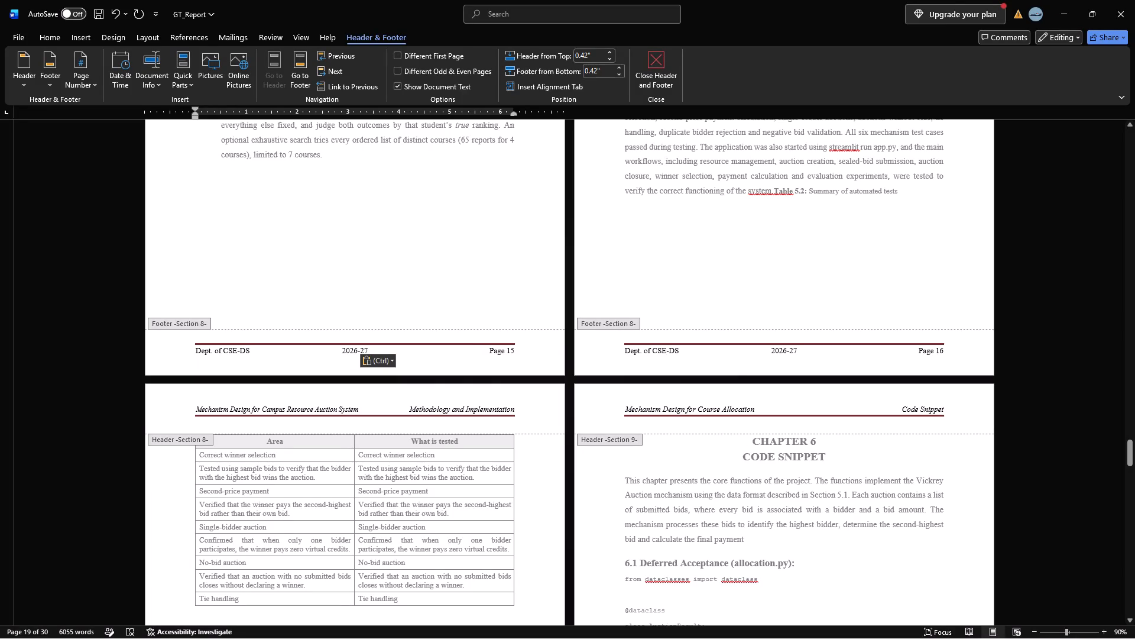
{"action": "left_click_drag", "start_coordinate": [756, 412], "coordinate": [627, 412]}
{"action": "key", "text": "ctrl+v"}
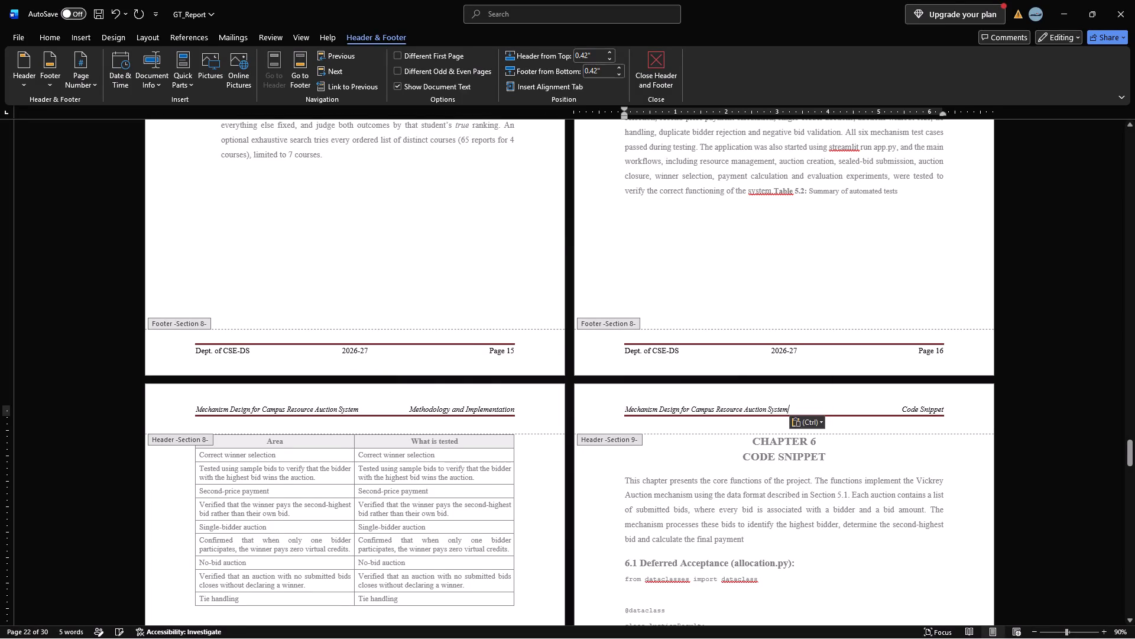
Replace "Mechanism Design for Course Allocation" in the Chapter 7 page header with the copied project title.
{"action": "scroll", "coordinate": [633, 411], "scroll_direction": "down", "scroll_amount": 20}
{"action": "scroll", "coordinate": [633, 411], "scroll_direction": "down", "scroll_amount": 14}
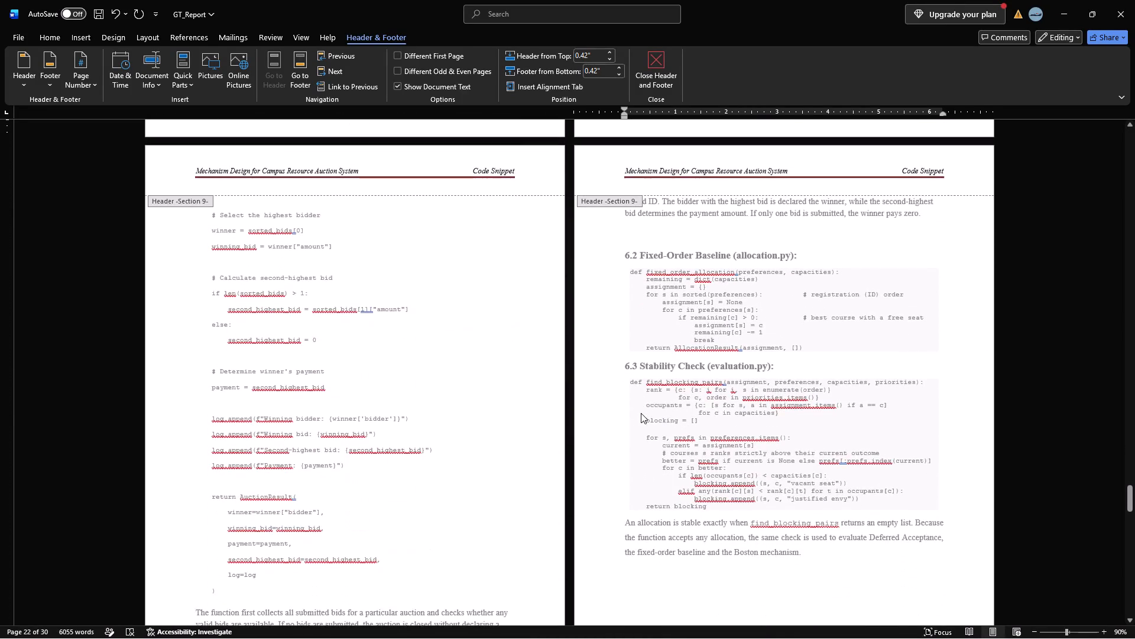
{"action": "scroll", "coordinate": [641, 413], "scroll_direction": "down", "scroll_amount": 16}
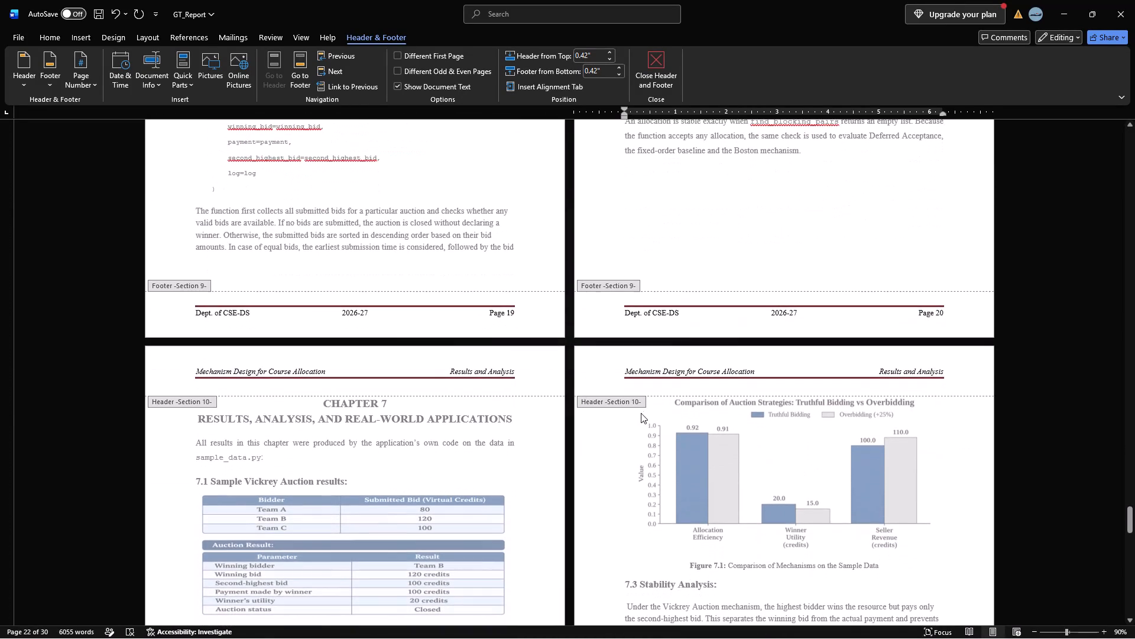
{"action": "left_click_drag", "start_coordinate": [333, 370], "coordinate": [217, 373]}
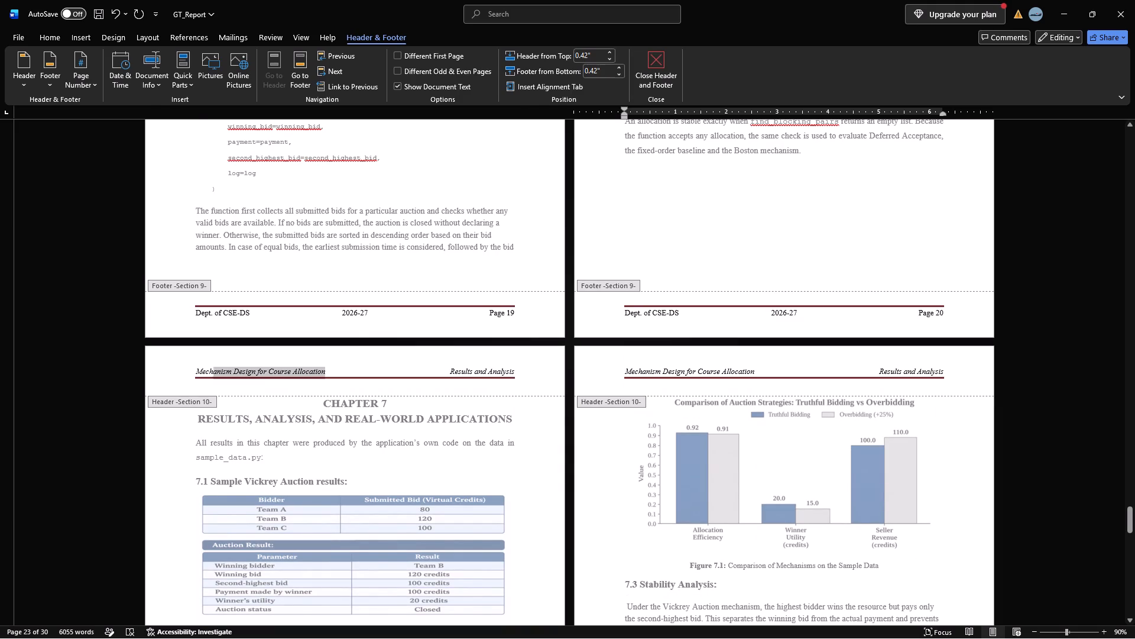
{"action": "left_click_drag", "start_coordinate": [217, 373], "coordinate": [158, 373]}
{"action": "key", "text": "ctrl+v"}
Check the page headers from the rest of Chapter 7 through the References page, and leave header editing.
{"action": "scroll", "coordinate": [583, 372], "scroll_direction": "down", "scroll_amount": 12}
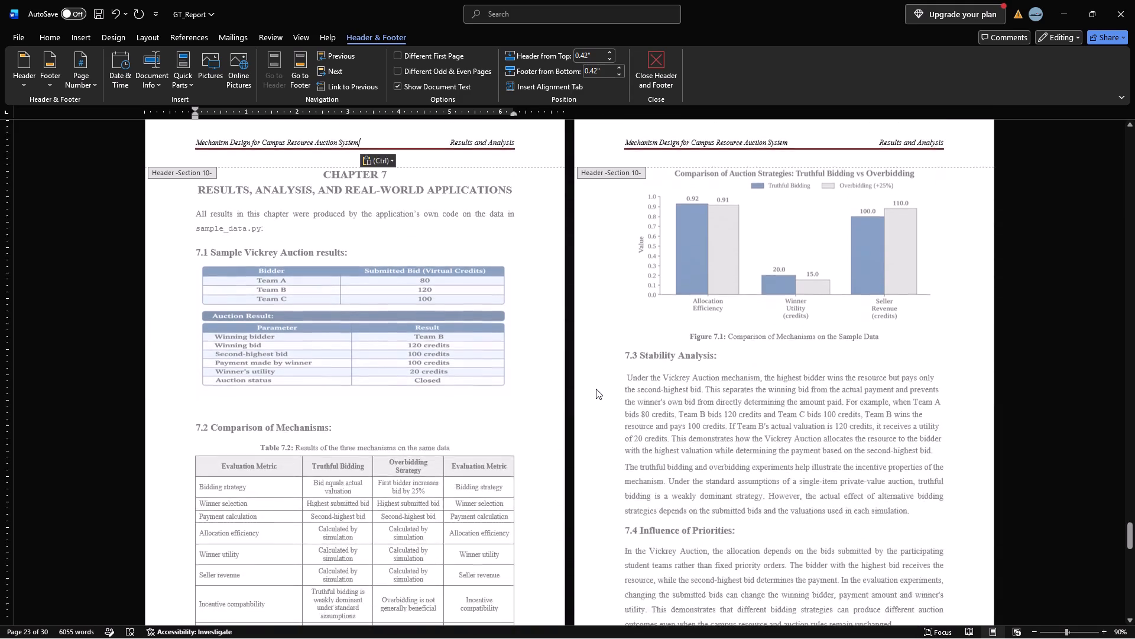
{"action": "scroll", "coordinate": [596, 389], "scroll_direction": "down", "scroll_amount": 11}
{"action": "scroll", "coordinate": [632, 384], "scroll_direction": "down", "scroll_amount": 17}
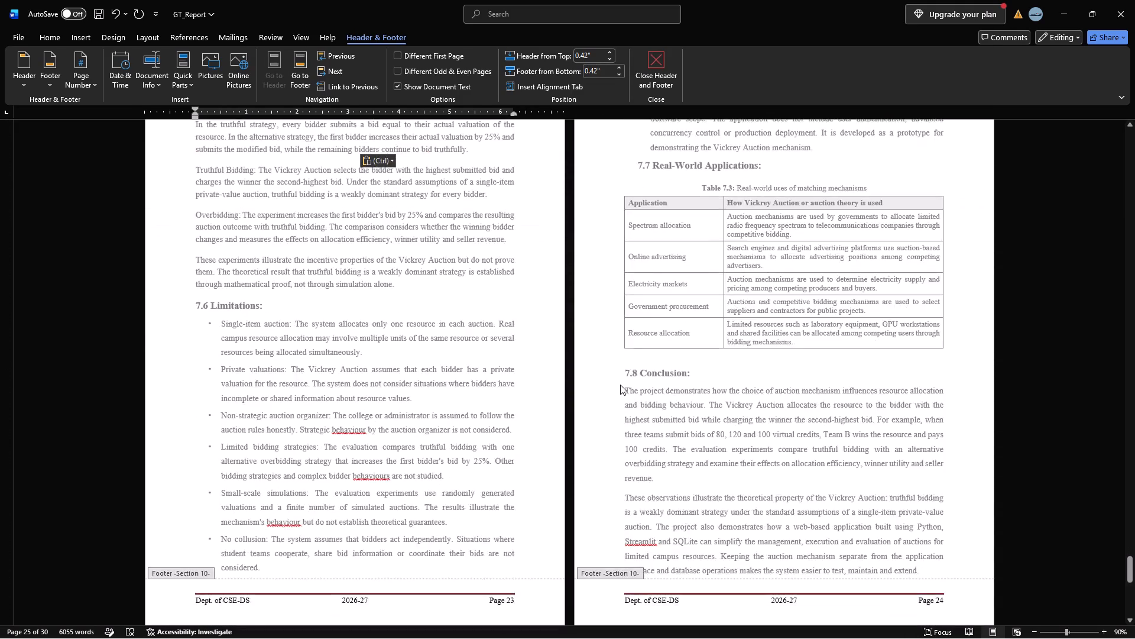
{"action": "scroll", "coordinate": [620, 385], "scroll_direction": "down", "scroll_amount": 7}
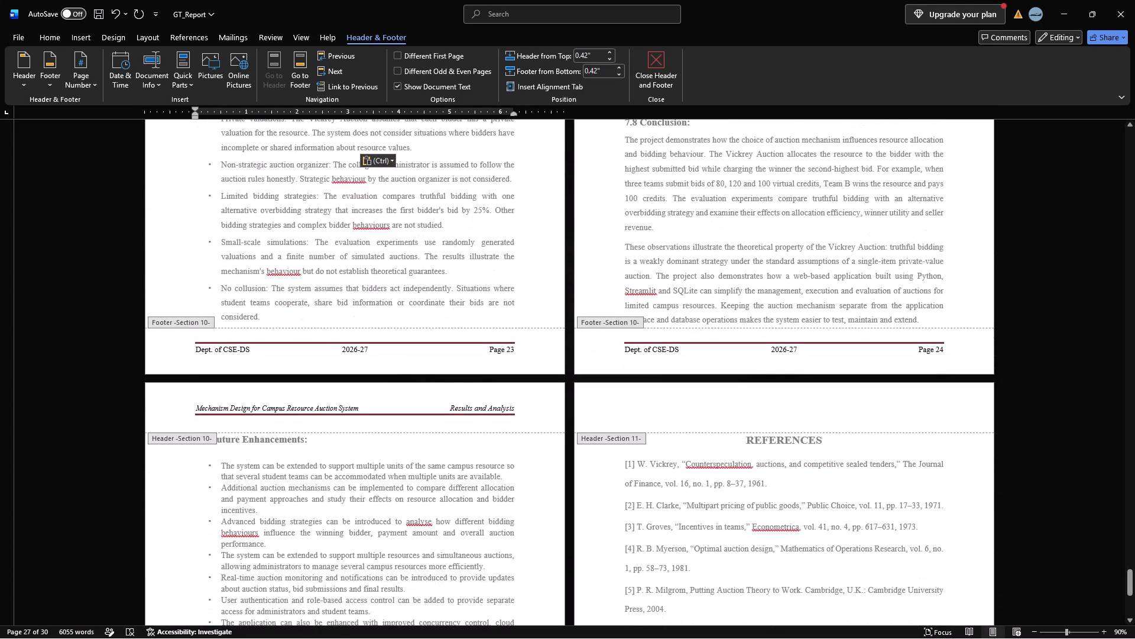
{"action": "scroll", "coordinate": [620, 385], "scroll_direction": "down", "scroll_amount": 6}
{"action": "scroll", "coordinate": [619, 385], "scroll_direction": "down", "scroll_amount": 19}
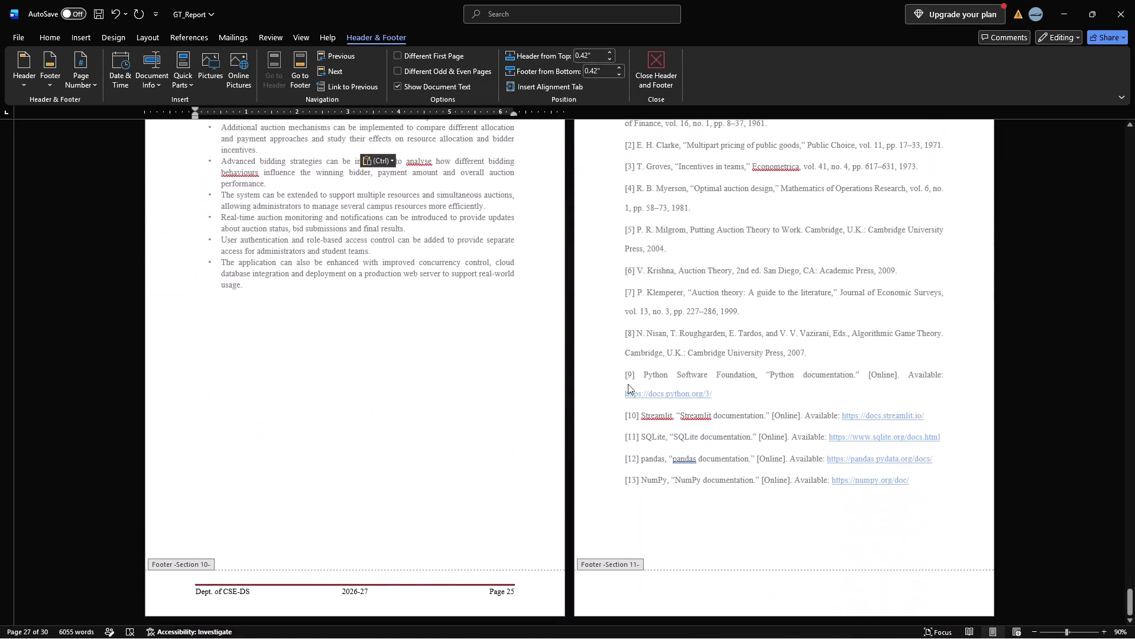
{"action": "double_click", "coordinate": [682, 366]}
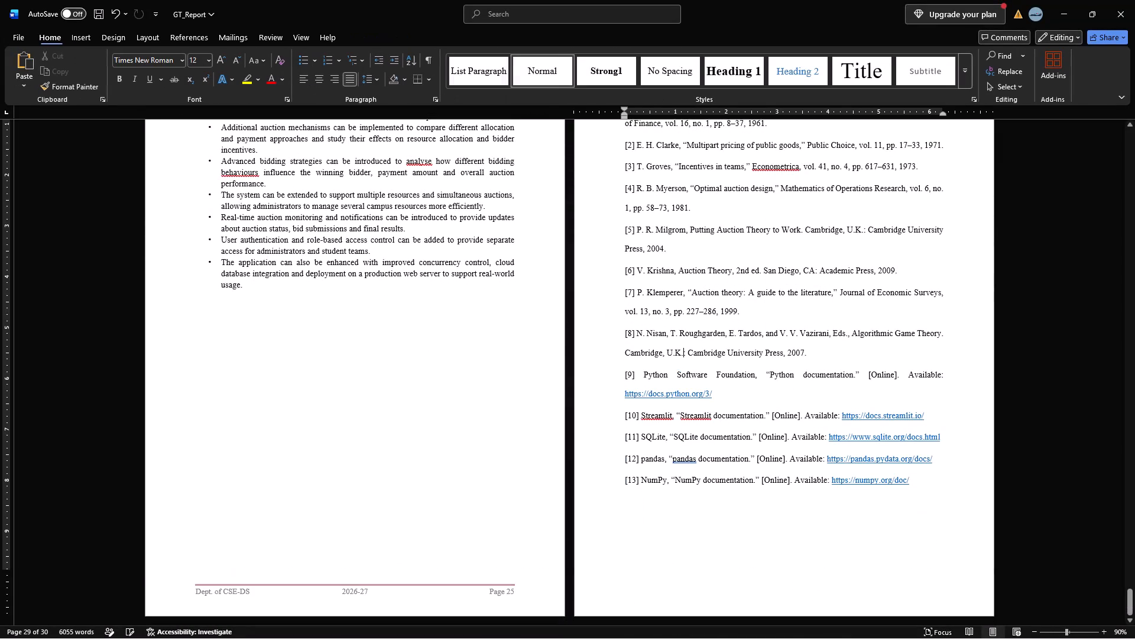
Return to the start of the report and delete the blank page following the cover page.
{"action": "scroll", "coordinate": [688, 372], "scroll_direction": "up", "scroll_amount": 20}
{"action": "scroll", "coordinate": [688, 372], "scroll_direction": "up", "scroll_amount": 8}
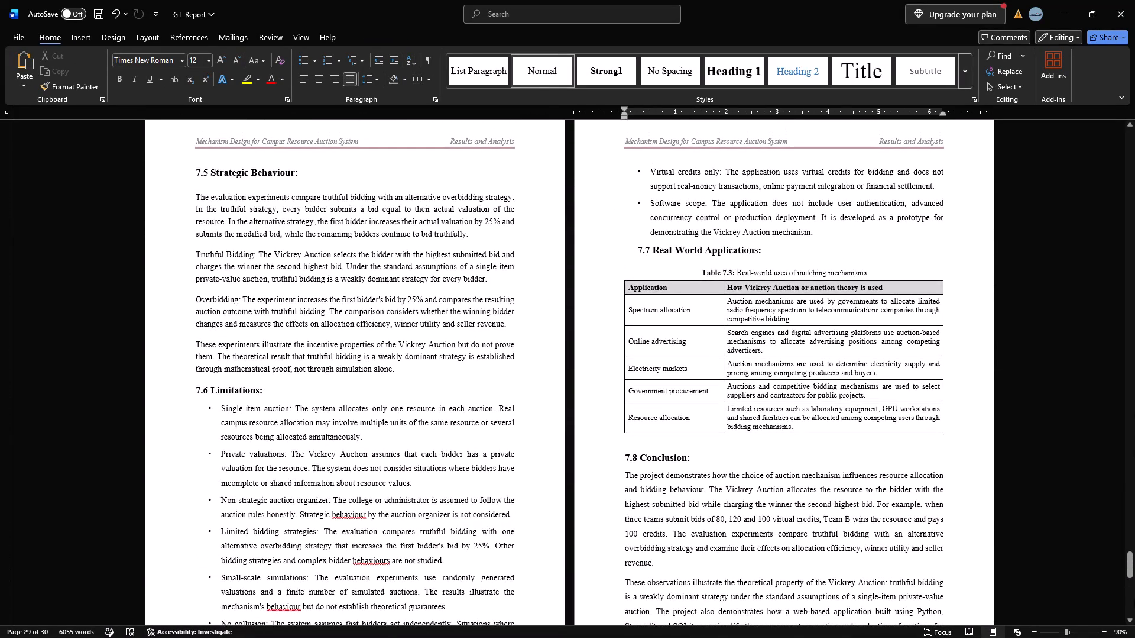
{"action": "left_click_drag", "start_coordinate": [1127, 564], "coordinate": [1076, 172]}
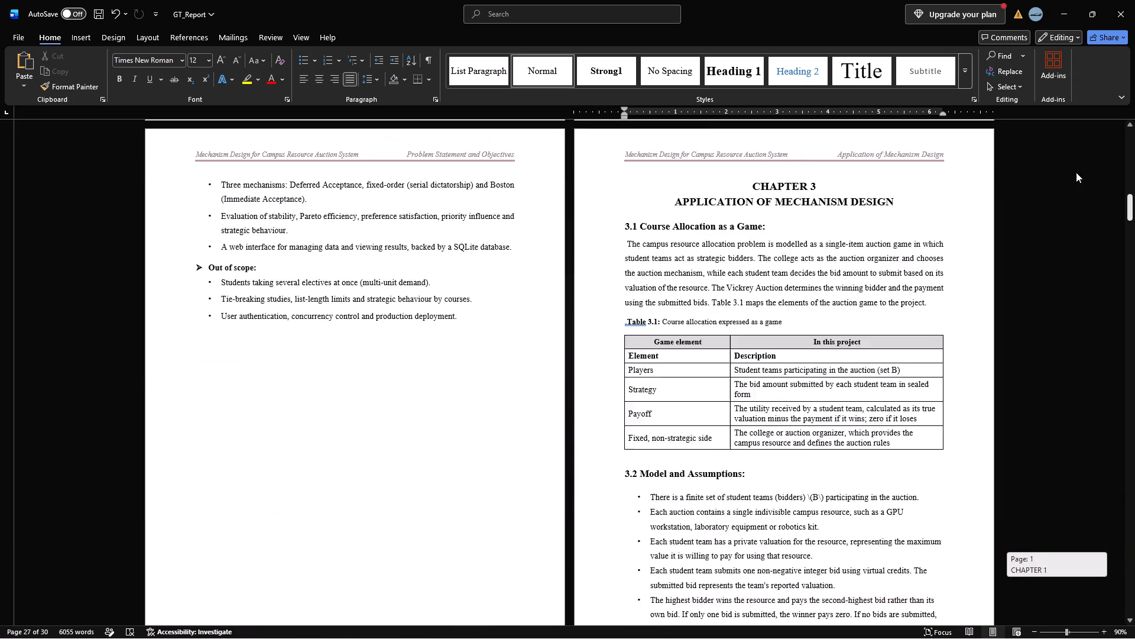
{"action": "left_click_drag", "start_coordinate": [1076, 172], "coordinate": [1082, 143]}
{"action": "scroll", "coordinate": [605, 444], "scroll_direction": "up", "scroll_amount": 5}
{"action": "scroll", "coordinate": [605, 444], "scroll_direction": "down", "scroll_amount": 4}
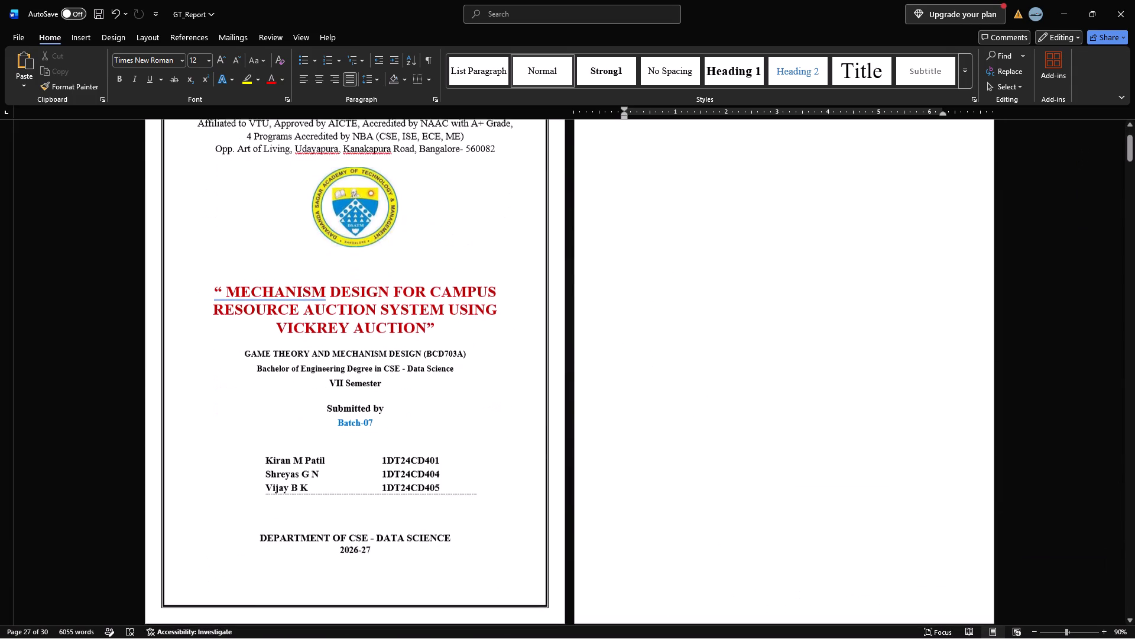
{"action": "scroll", "coordinate": [605, 444], "scroll_direction": "down", "scroll_amount": 9}
{"action": "scroll", "coordinate": [605, 444], "scroll_direction": "up", "scroll_amount": 7}
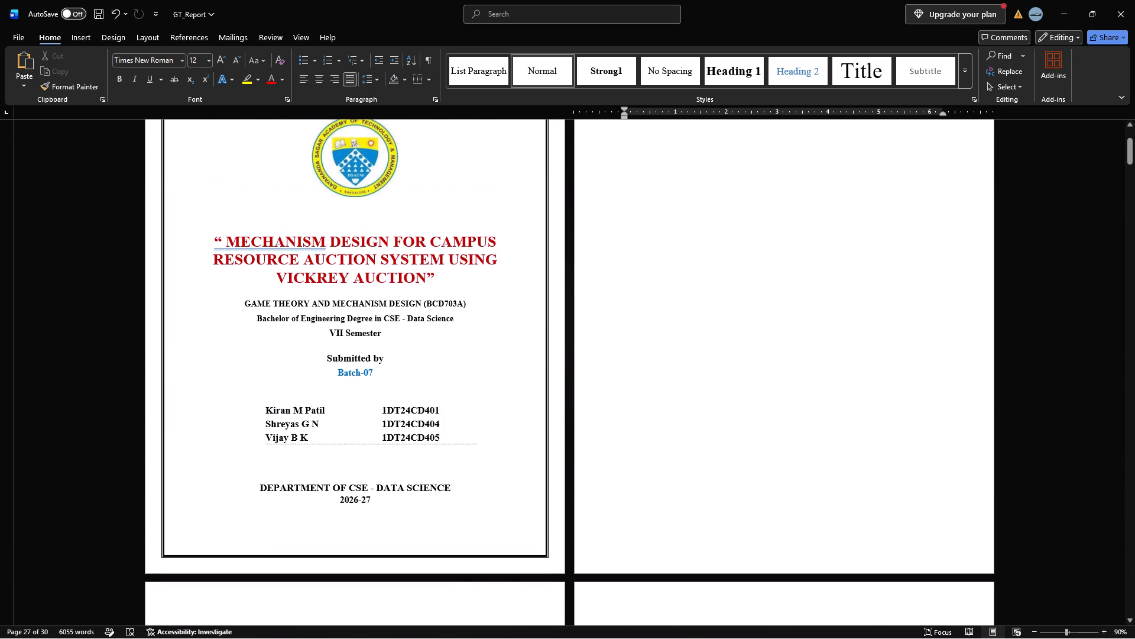
{"action": "left_click", "coordinate": [755, 385]}
{"action": "scroll", "coordinate": [755, 376], "scroll_direction": "up", "scroll_amount": 9}
{"action": "left_click", "coordinate": [750, 381]}
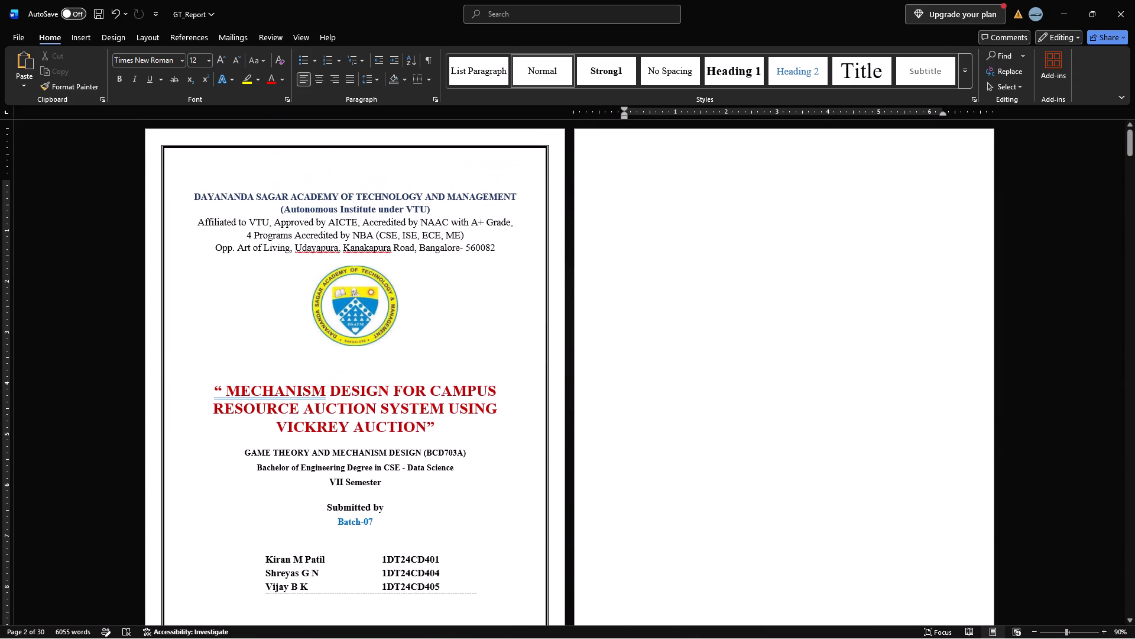
{"action": "double_click", "coordinate": [679, 192]}
{"action": "left_click", "coordinate": [698, 225]}
{"action": "key", "text": "Delete"}
Review the whole report from the cover page to the References page, checking headers and page layout, and return to the start.
{"action": "scroll", "coordinate": [654, 231], "scroll_direction": "down", "scroll_amount": 7}
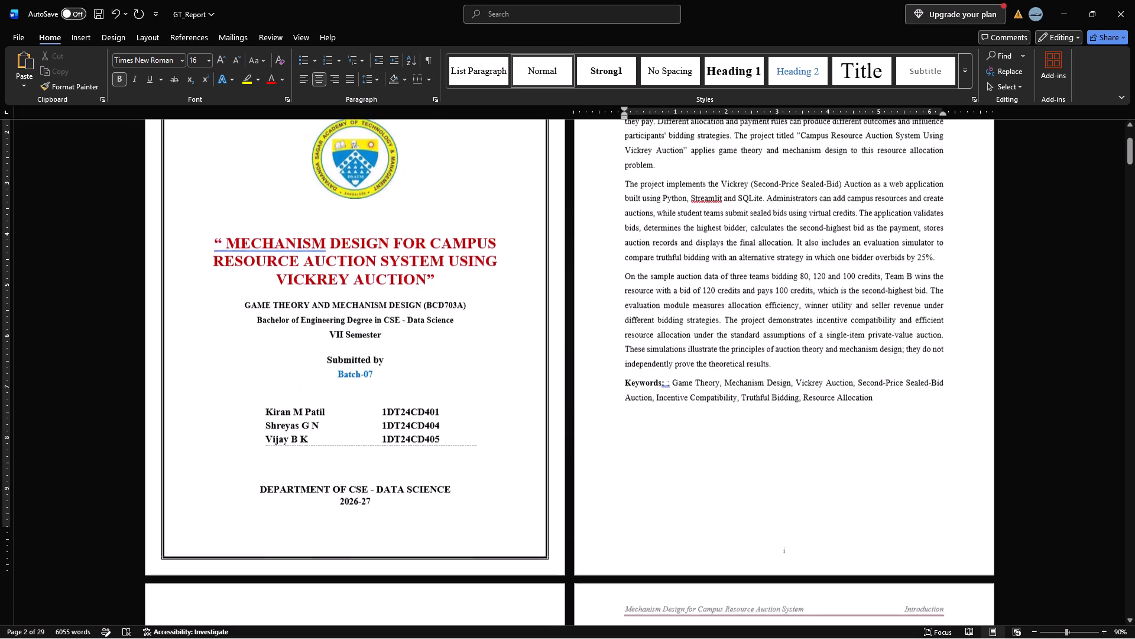
{"action": "scroll", "coordinate": [715, 236], "scroll_direction": "down", "scroll_amount": 20}
{"action": "scroll", "coordinate": [715, 236], "scroll_direction": "down", "scroll_amount": 14}
{"action": "scroll", "coordinate": [719, 235], "scroll_direction": "up", "scroll_amount": 2}
{"action": "scroll", "coordinate": [719, 235], "scroll_direction": "down", "scroll_amount": 8}
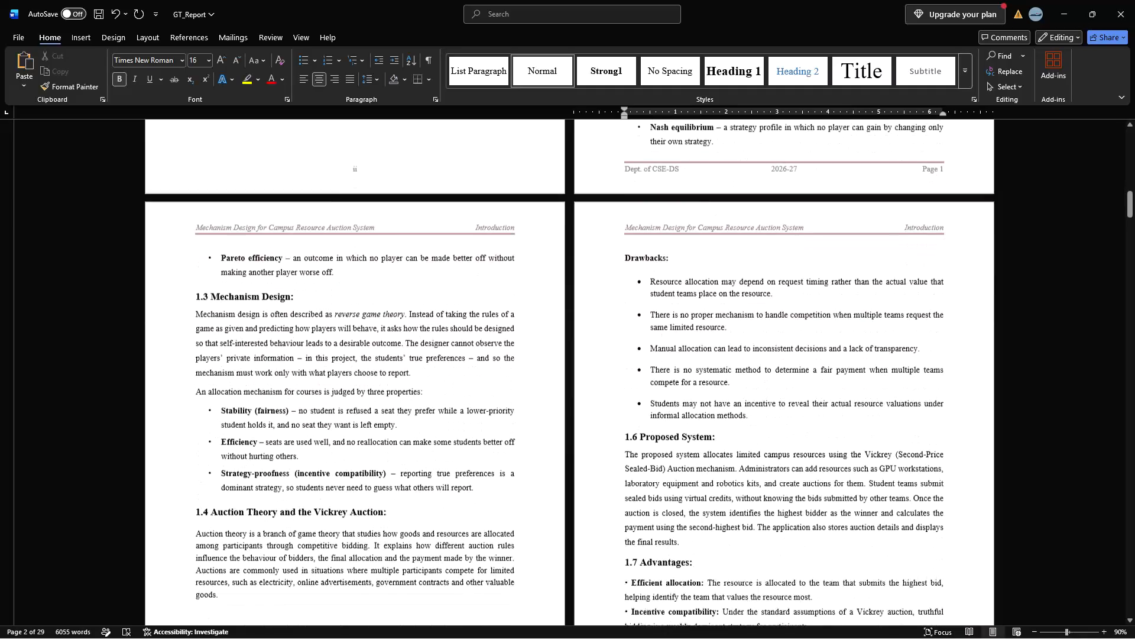
{"action": "scroll", "coordinate": [719, 235], "scroll_direction": "down", "scroll_amount": 17}
{"action": "scroll", "coordinate": [719, 235], "scroll_direction": "down", "scroll_amount": 14}
{"action": "scroll", "coordinate": [719, 235], "scroll_direction": "up", "scroll_amount": 1}
{"action": "scroll", "coordinate": [719, 235], "scroll_direction": "down", "scroll_amount": 8}
{"action": "scroll", "coordinate": [719, 235], "scroll_direction": "up", "scroll_amount": 1}
{"action": "scroll", "coordinate": [719, 235], "scroll_direction": "down", "scroll_amount": 3}
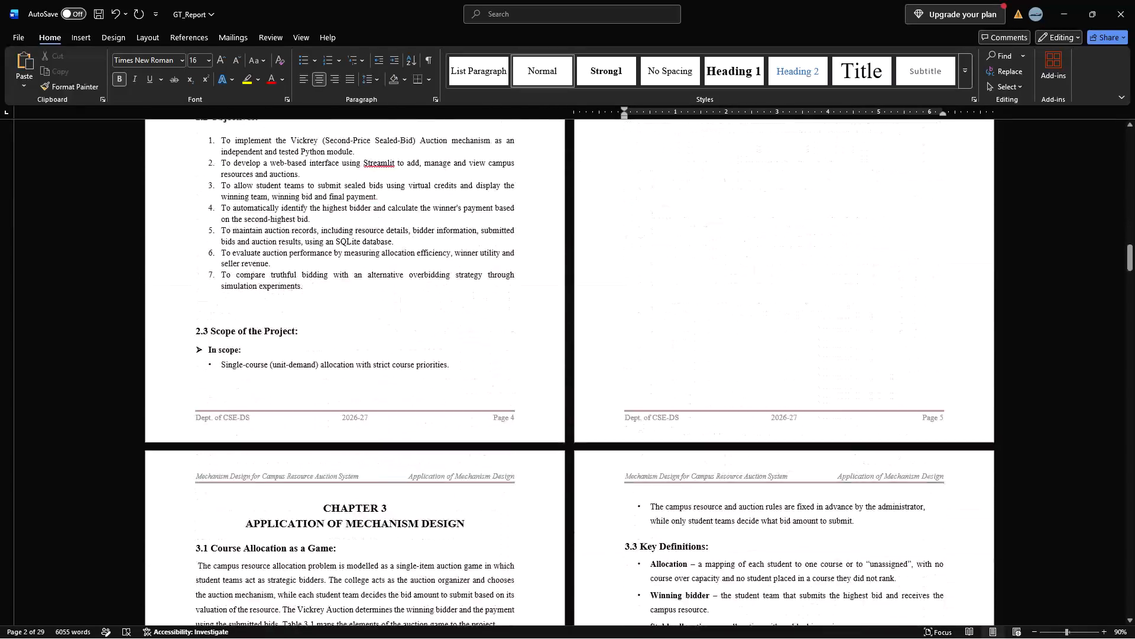
{"action": "scroll", "coordinate": [719, 235], "scroll_direction": "down", "scroll_amount": 7}
{"action": "scroll", "coordinate": [719, 235], "scroll_direction": "down", "scroll_amount": 20}
{"action": "scroll", "coordinate": [719, 235], "scroll_direction": "down", "scroll_amount": 11}
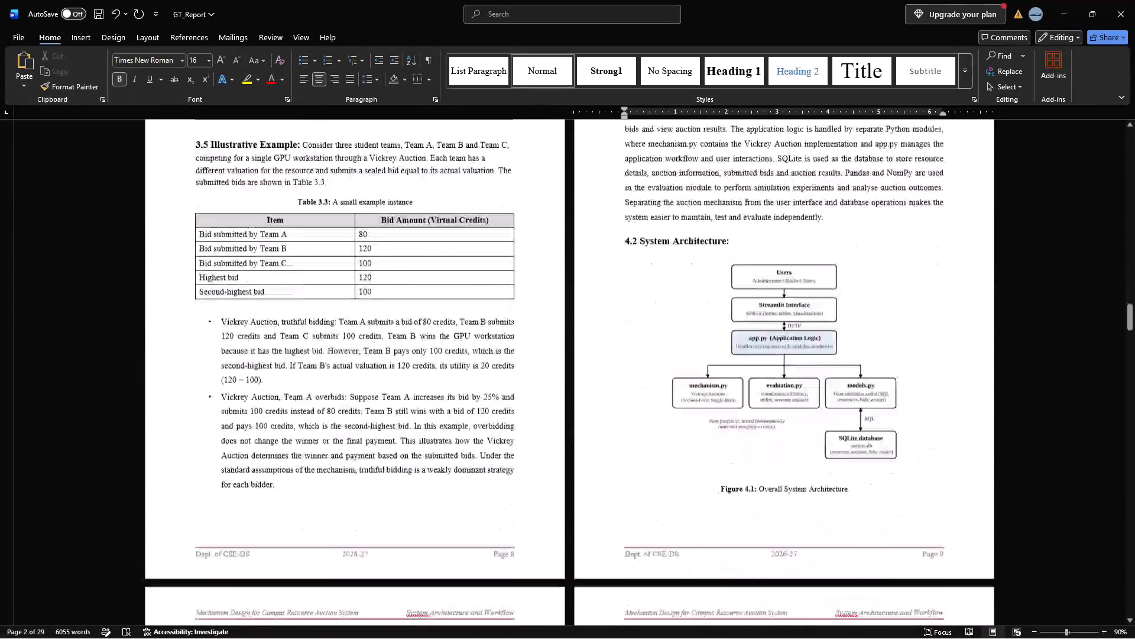
{"action": "scroll", "coordinate": [719, 235], "scroll_direction": "down", "scroll_amount": 20}
{"action": "scroll", "coordinate": [719, 235], "scroll_direction": "down", "scroll_amount": 20}
{"action": "scroll", "coordinate": [719, 235], "scroll_direction": "down", "scroll_amount": 6}
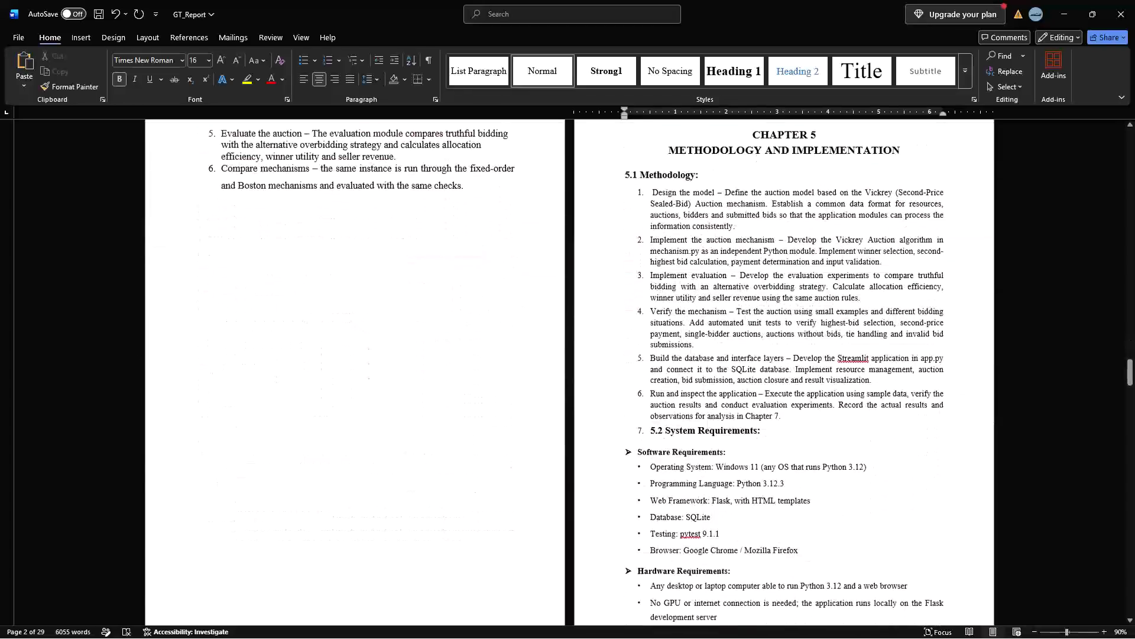
{"action": "scroll", "coordinate": [709, 234], "scroll_direction": "down", "scroll_amount": 20}
{"action": "scroll", "coordinate": [709, 234], "scroll_direction": "down", "scroll_amount": 20}
{"action": "scroll", "coordinate": [709, 234], "scroll_direction": "down", "scroll_amount": 7}
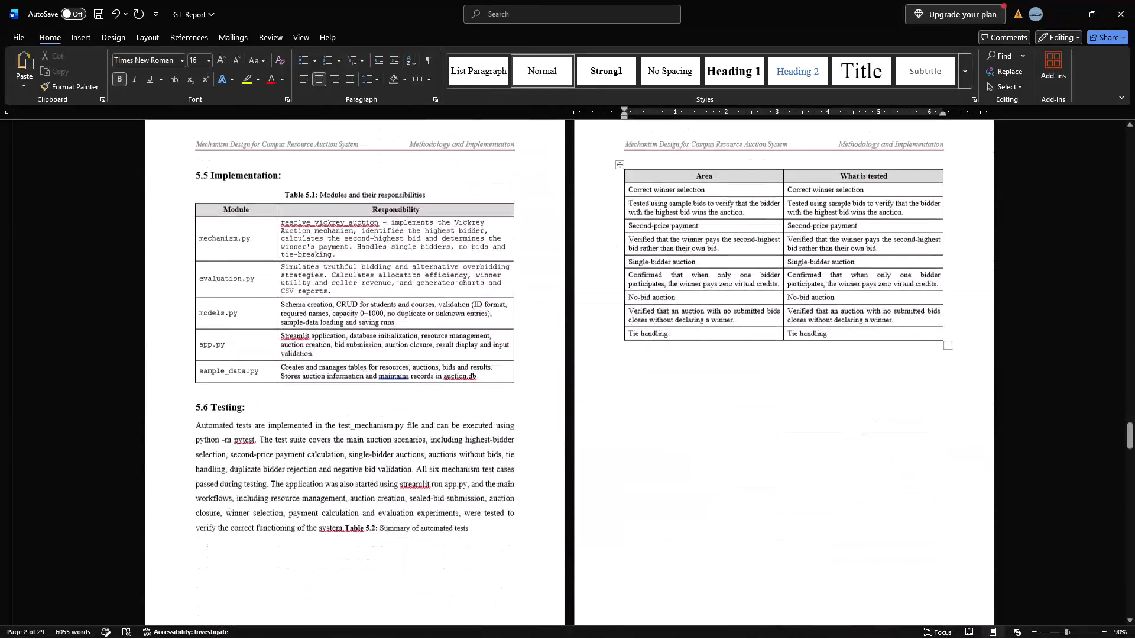
{"action": "scroll", "coordinate": [706, 234], "scroll_direction": "down", "scroll_amount": 10}
{"action": "scroll", "coordinate": [706, 234], "scroll_direction": "up", "scroll_amount": 1}
{"action": "scroll", "coordinate": [706, 234], "scroll_direction": "down", "scroll_amount": 20}
{"action": "scroll", "coordinate": [706, 234], "scroll_direction": "down", "scroll_amount": 14}
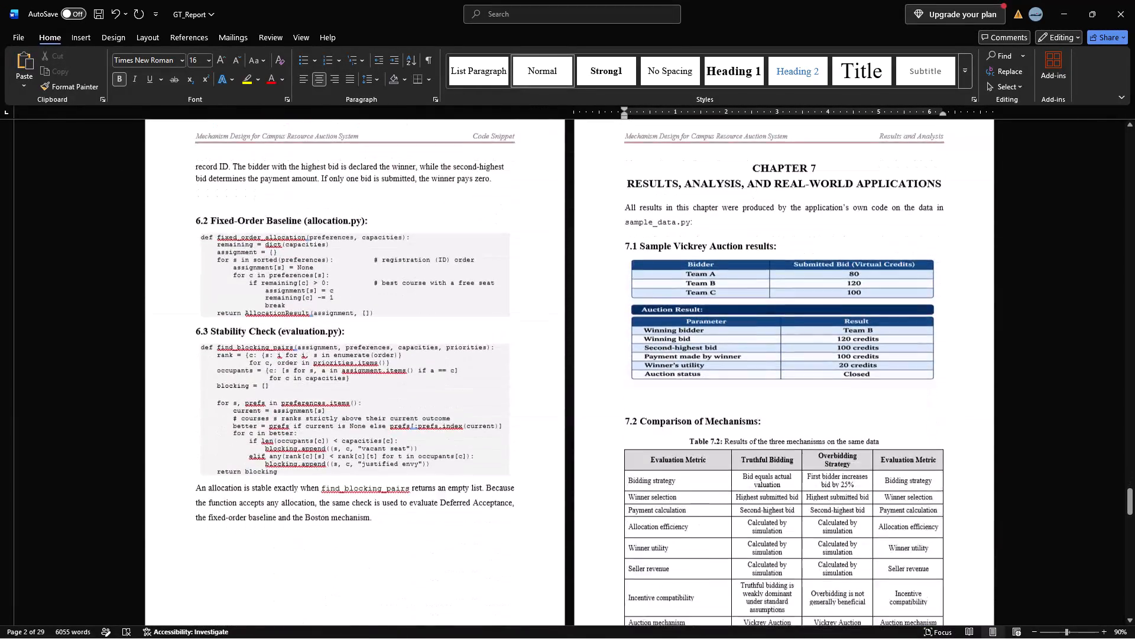
{"action": "scroll", "coordinate": [706, 234], "scroll_direction": "down", "scroll_amount": 20}
{"action": "scroll", "coordinate": [706, 234], "scroll_direction": "down", "scroll_amount": 20}
{"action": "scroll", "coordinate": [706, 234], "scroll_direction": "down", "scroll_amount": 2}
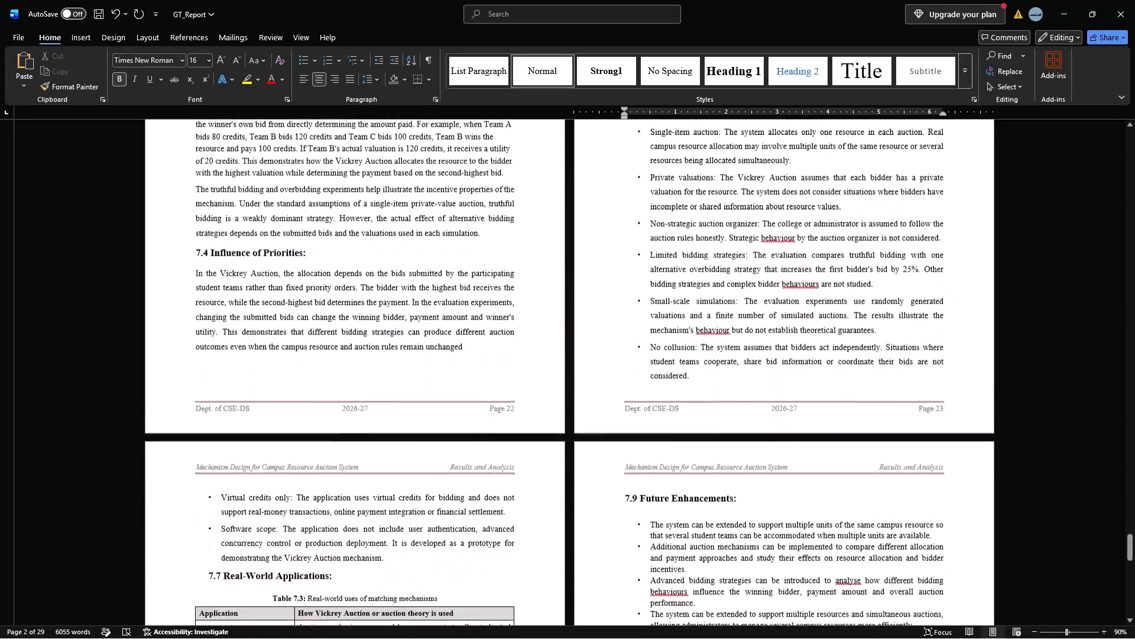
{"action": "scroll", "coordinate": [706, 228], "scroll_direction": "down", "scroll_amount": 20}
{"action": "scroll", "coordinate": [706, 228], "scroll_direction": "down", "scroll_amount": 20}
{"action": "scroll", "coordinate": [706, 228], "scroll_direction": "down", "scroll_amount": 2}
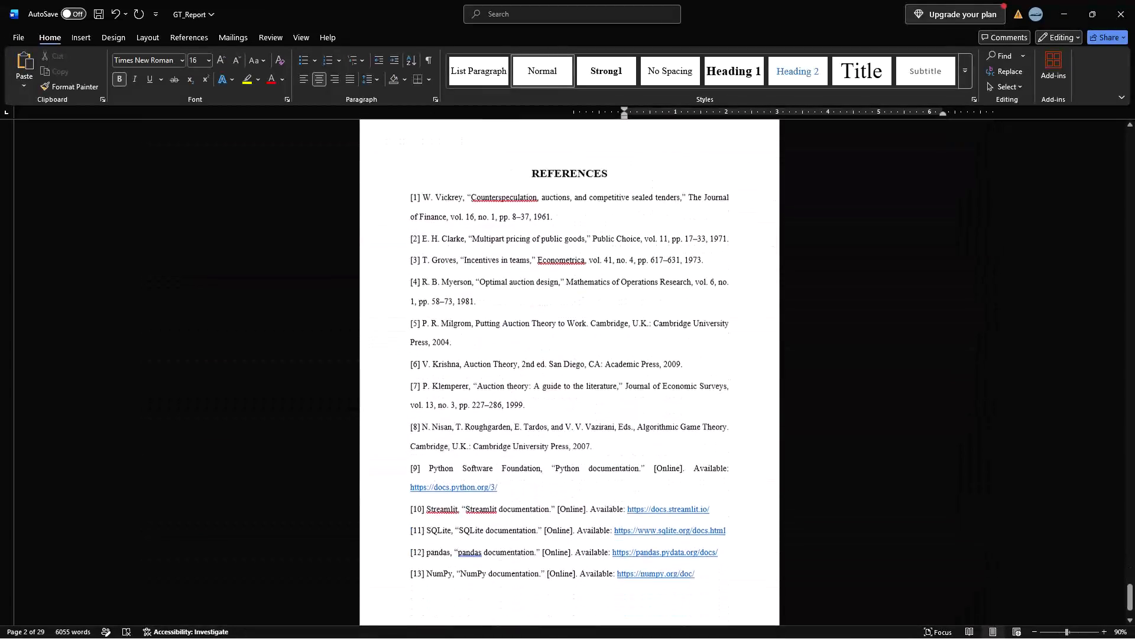
{"action": "scroll", "coordinate": [706, 228], "scroll_direction": "down", "scroll_amount": 10}
{"action": "scroll", "coordinate": [706, 228], "scroll_direction": "up", "scroll_amount": 7}
{"action": "scroll", "coordinate": [700, 233], "scroll_direction": "up", "scroll_amount": 20}
{"action": "scroll", "coordinate": [700, 233], "scroll_direction": "up", "scroll_amount": 6}
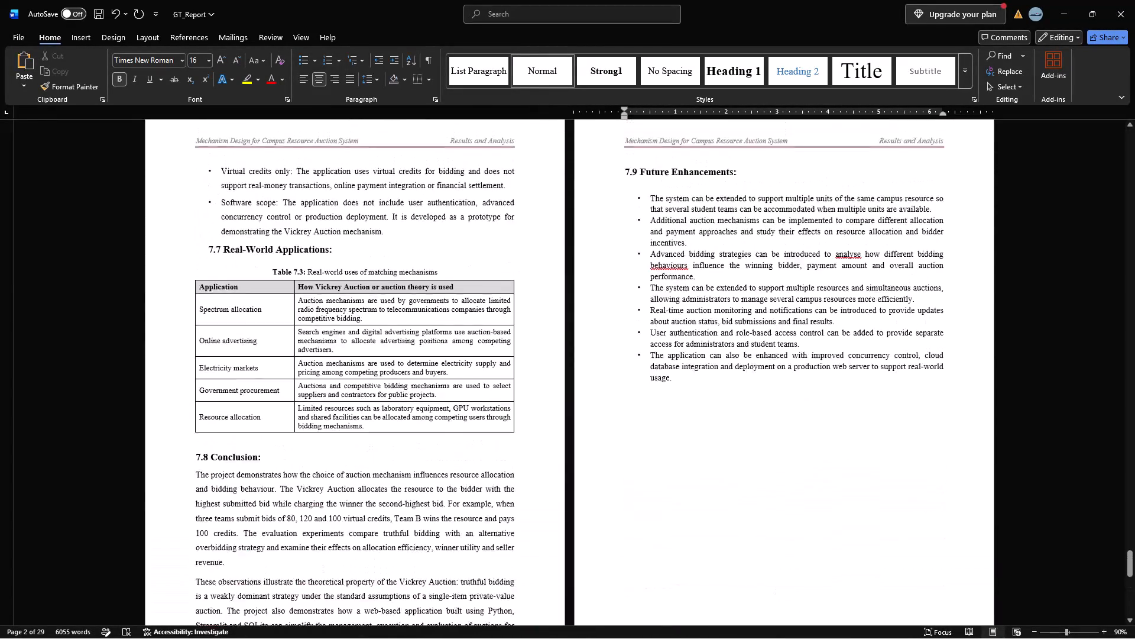
{"action": "scroll", "coordinate": [628, 246], "scroll_direction": "up", "scroll_amount": 20}
{"action": "scroll", "coordinate": [628, 246], "scroll_direction": "up", "scroll_amount": 20}
{"action": "scroll", "coordinate": [628, 246], "scroll_direction": "up", "scroll_amount": 12}
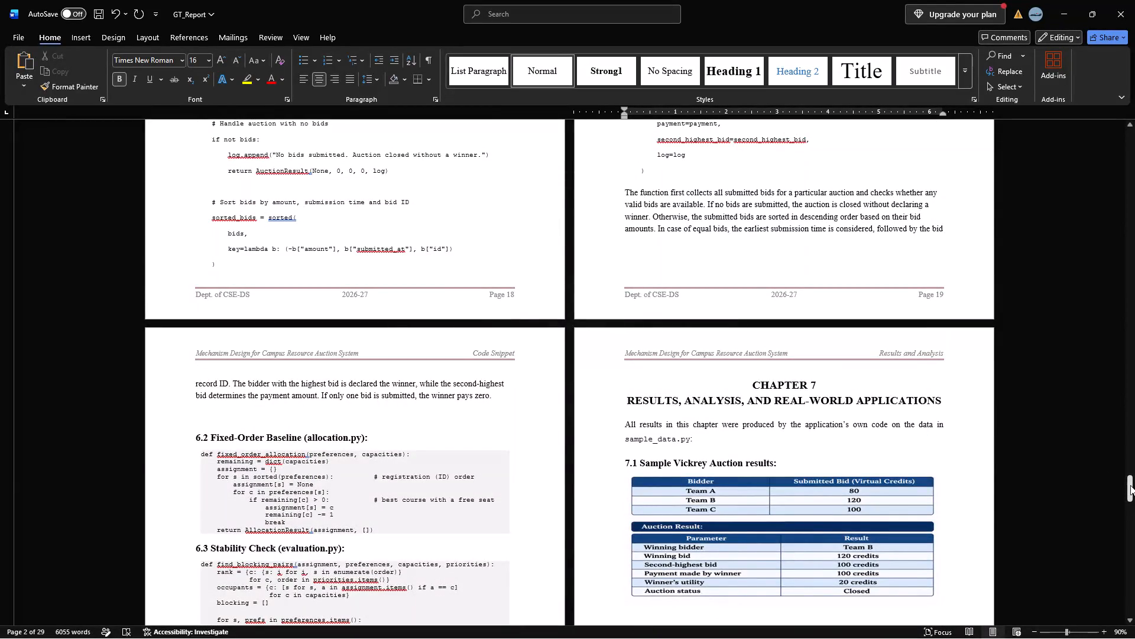
{"action": "left_click_drag", "start_coordinate": [1130, 485], "coordinate": [1116, 137]}
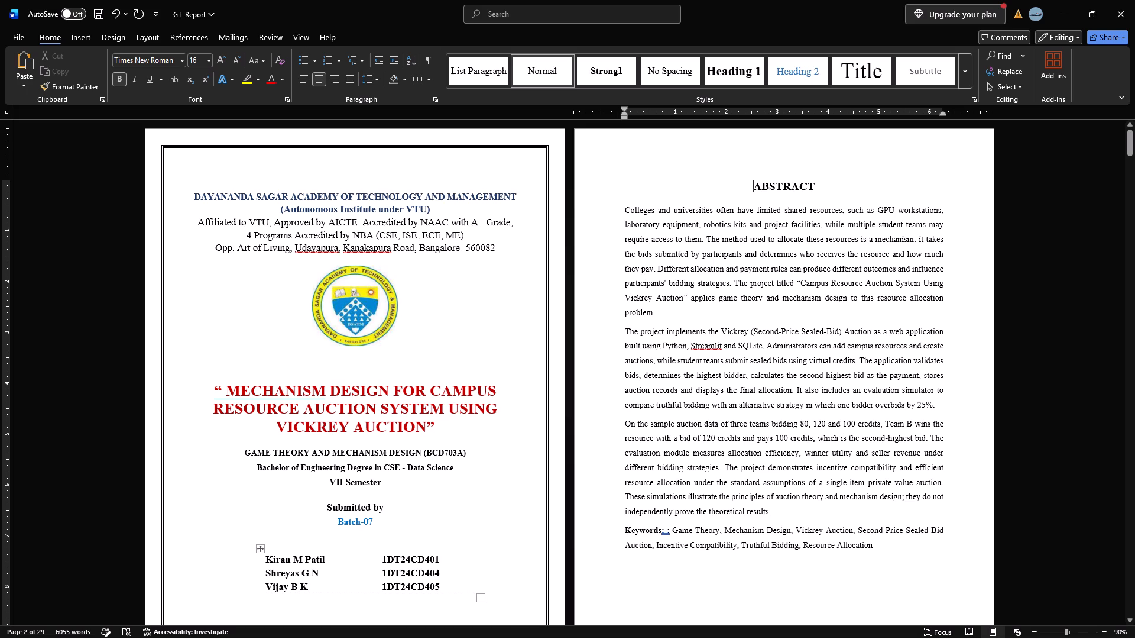
{"action": "scroll", "coordinate": [497, 546], "scroll_direction": "up", "scroll_amount": 7}
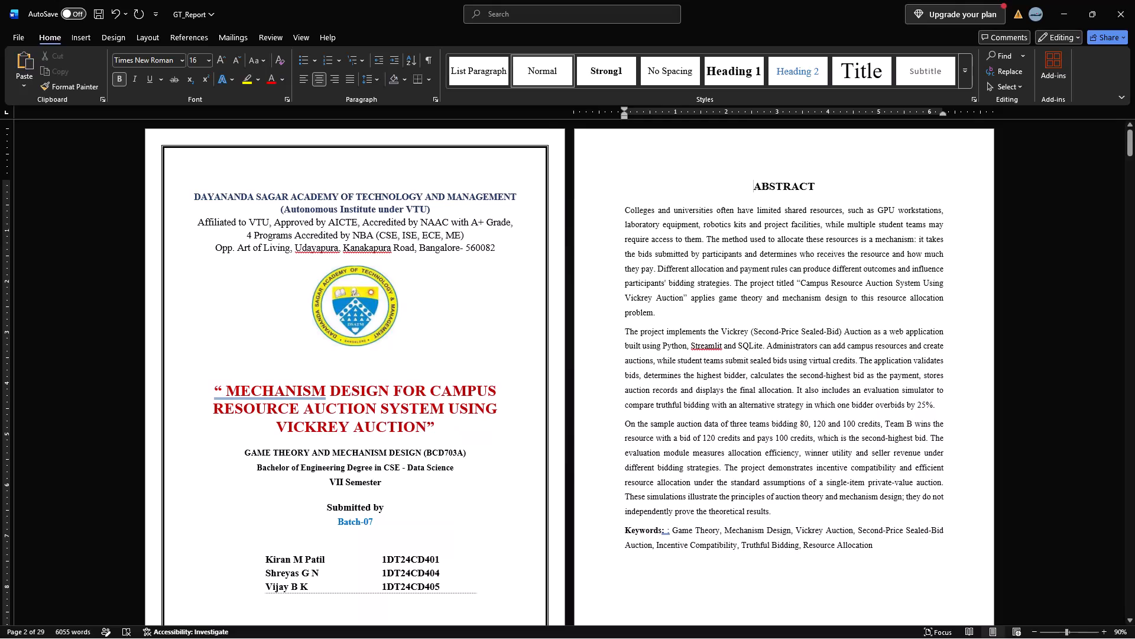
Print the whole report with Microsoft Print to PDF, saving it in the Downloads folder as gt_report_b7.
{"action": "key", "text": "ctrl+p"}
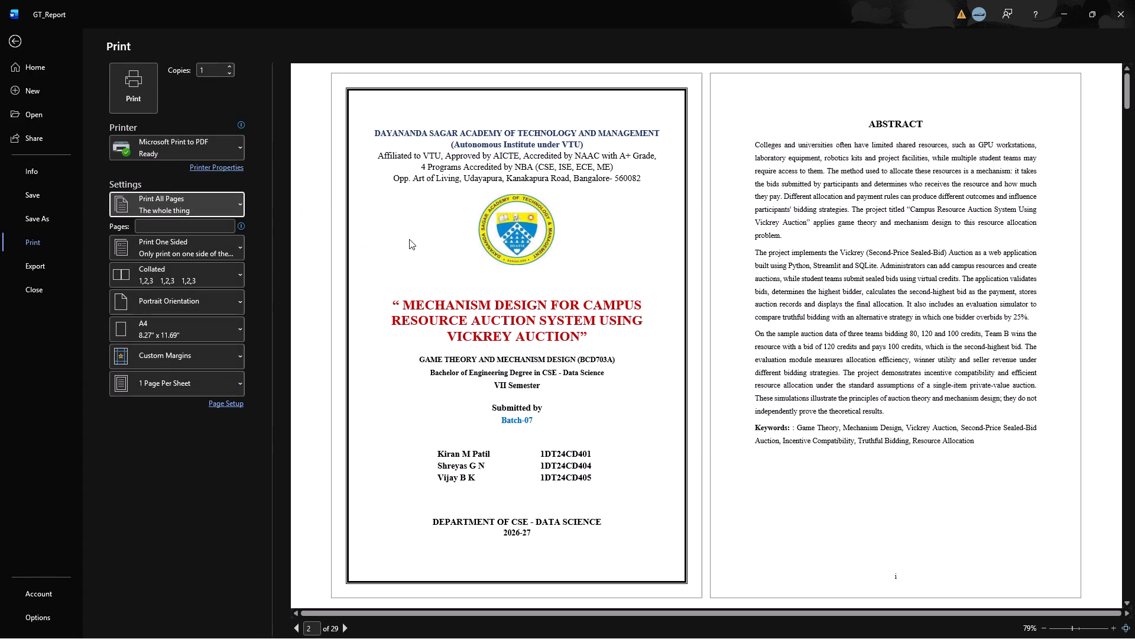
{"action": "left_click", "coordinate": [130, 86]}
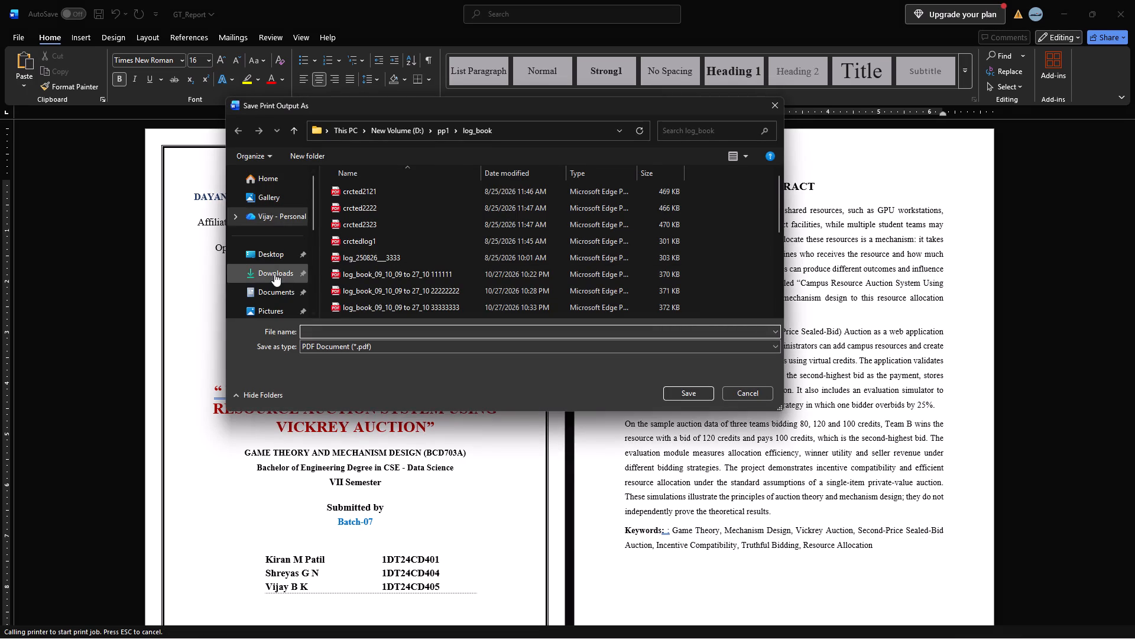
{"action": "left_click", "coordinate": [274, 273]}
{"action": "left_click", "coordinate": [356, 352]}
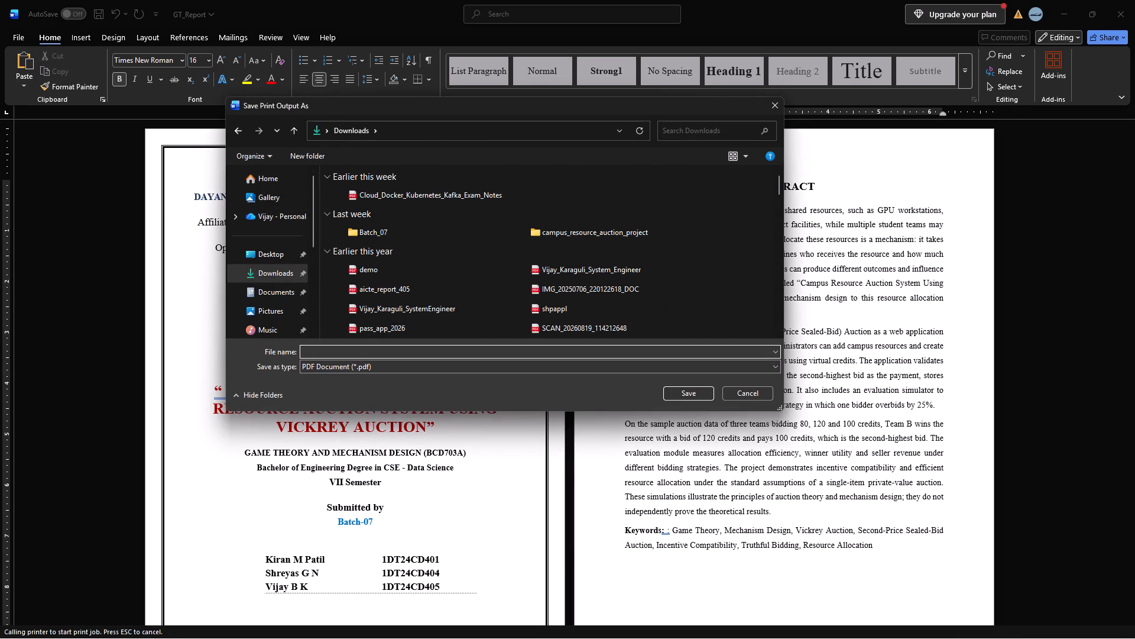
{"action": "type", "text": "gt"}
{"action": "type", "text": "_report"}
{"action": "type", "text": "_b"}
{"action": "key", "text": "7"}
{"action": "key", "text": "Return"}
Look through the report's pages from the cover to the System Architecture section in Chapter 4.
{"action": "scroll", "coordinate": [303, 348], "scroll_direction": "down", "scroll_amount": 20}
{"action": "scroll", "coordinate": [303, 348], "scroll_direction": "down", "scroll_amount": 1}
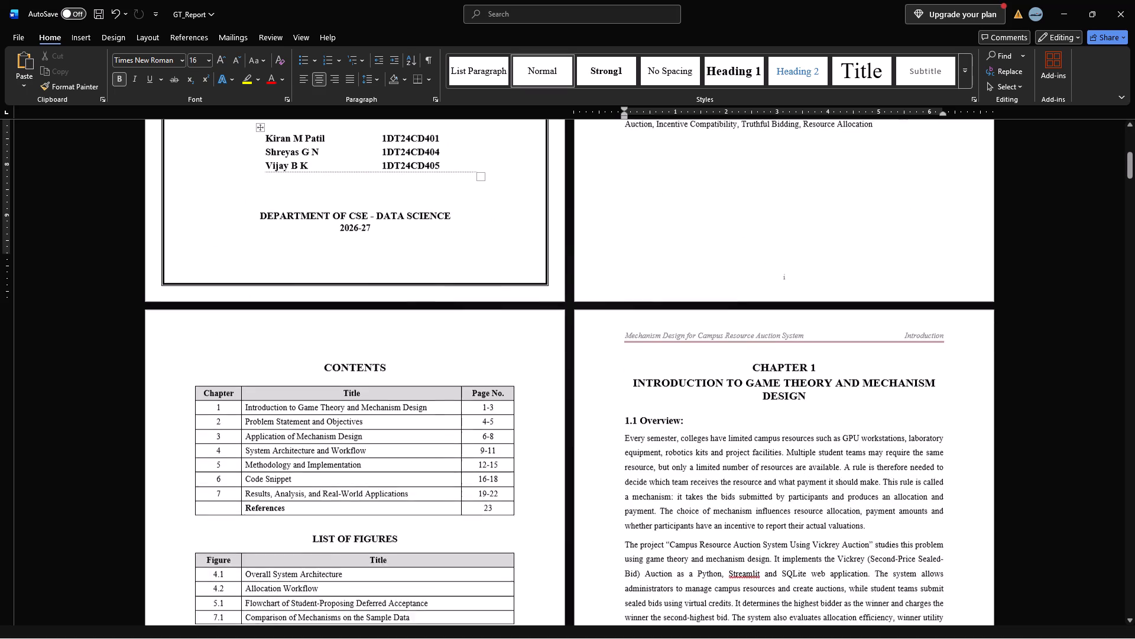
{"action": "scroll", "coordinate": [303, 348], "scroll_direction": "down", "scroll_amount": 14}
{"action": "scroll", "coordinate": [300, 341], "scroll_direction": "down", "scroll_amount": 9}
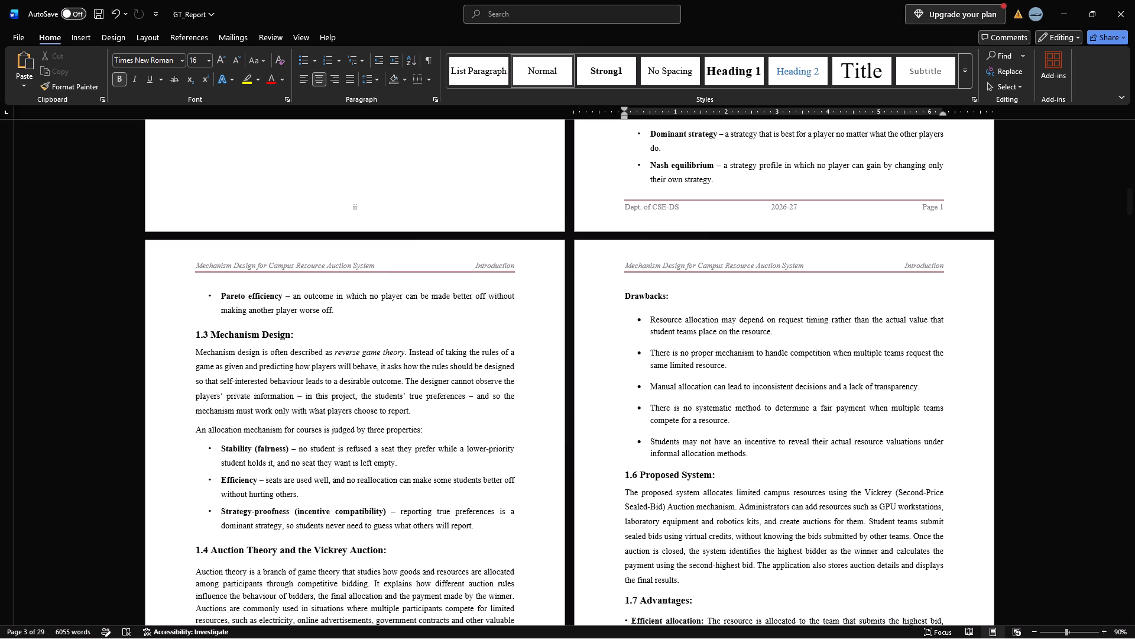
{"action": "scroll", "coordinate": [756, 448], "scroll_direction": "down", "scroll_amount": 13}
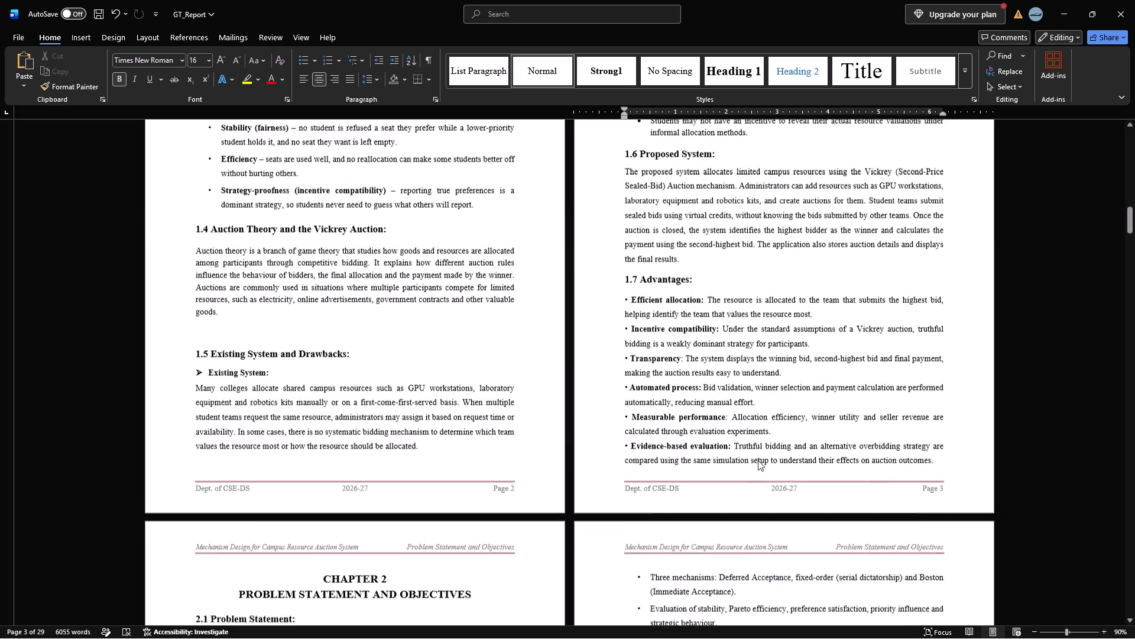
{"action": "scroll", "coordinate": [758, 460], "scroll_direction": "down", "scroll_amount": 14}
{"action": "scroll", "coordinate": [754, 472], "scroll_direction": "up", "scroll_amount": 20}
{"action": "scroll", "coordinate": [754, 472], "scroll_direction": "up", "scroll_amount": 11}
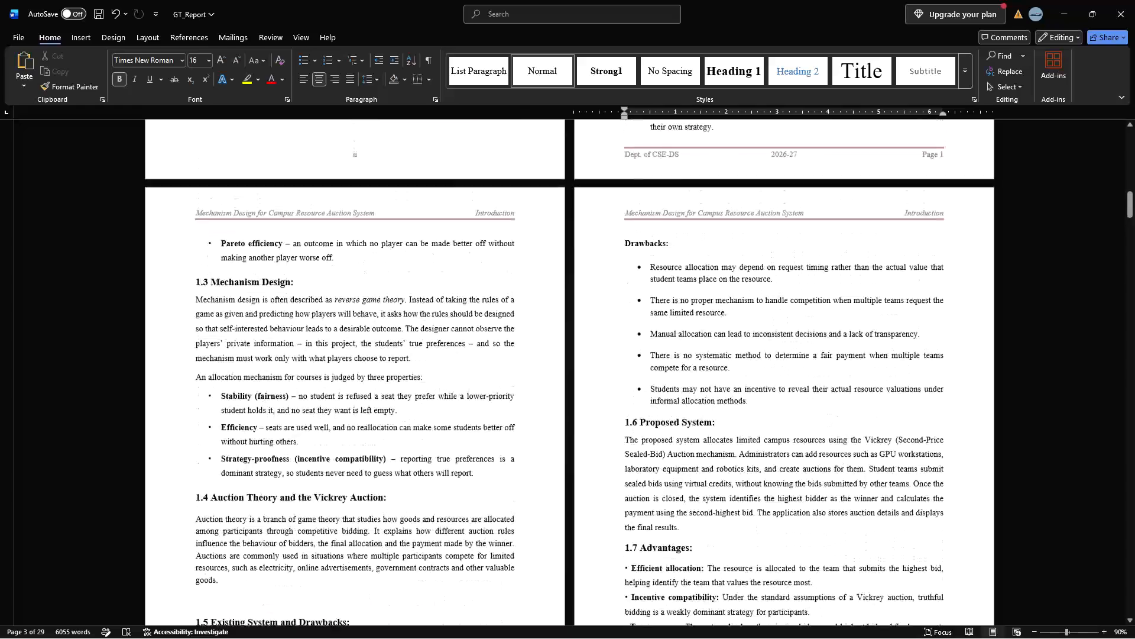
{"action": "scroll", "coordinate": [750, 472], "scroll_direction": "up", "scroll_amount": 20}
{"action": "scroll", "coordinate": [750, 472], "scroll_direction": "up", "scroll_amount": 20}
{"action": "scroll", "coordinate": [750, 472], "scroll_direction": "up", "scroll_amount": 3}
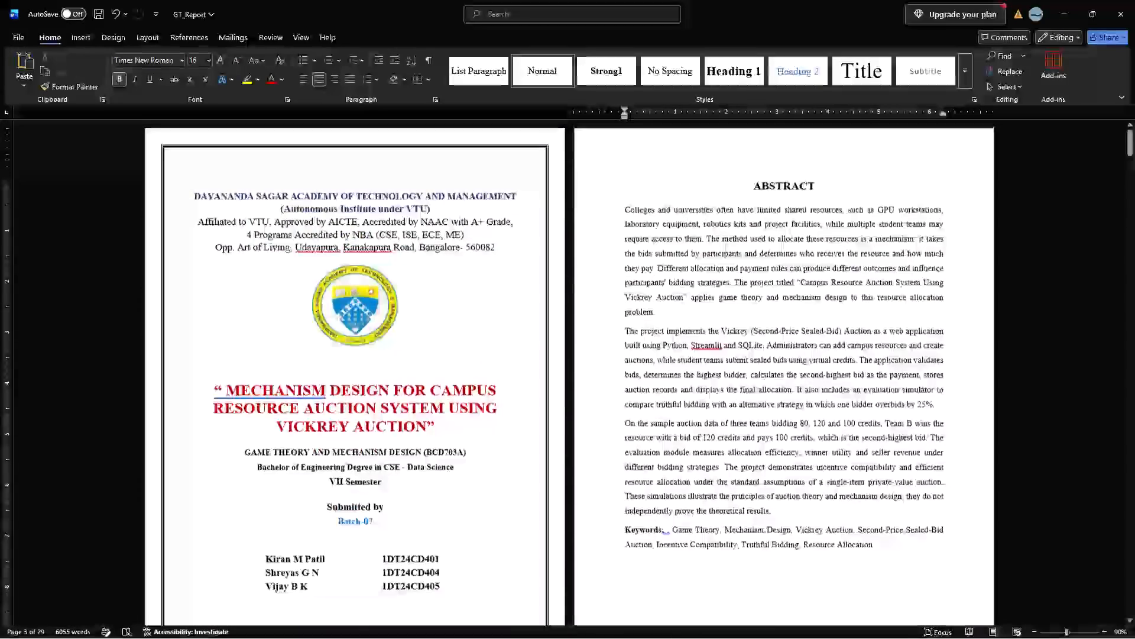
{"action": "scroll", "coordinate": [740, 473], "scroll_direction": "down", "scroll_amount": 20}
{"action": "scroll", "coordinate": [740, 473], "scroll_direction": "down", "scroll_amount": 20}
{"action": "scroll", "coordinate": [740, 473], "scroll_direction": "down", "scroll_amount": 5}
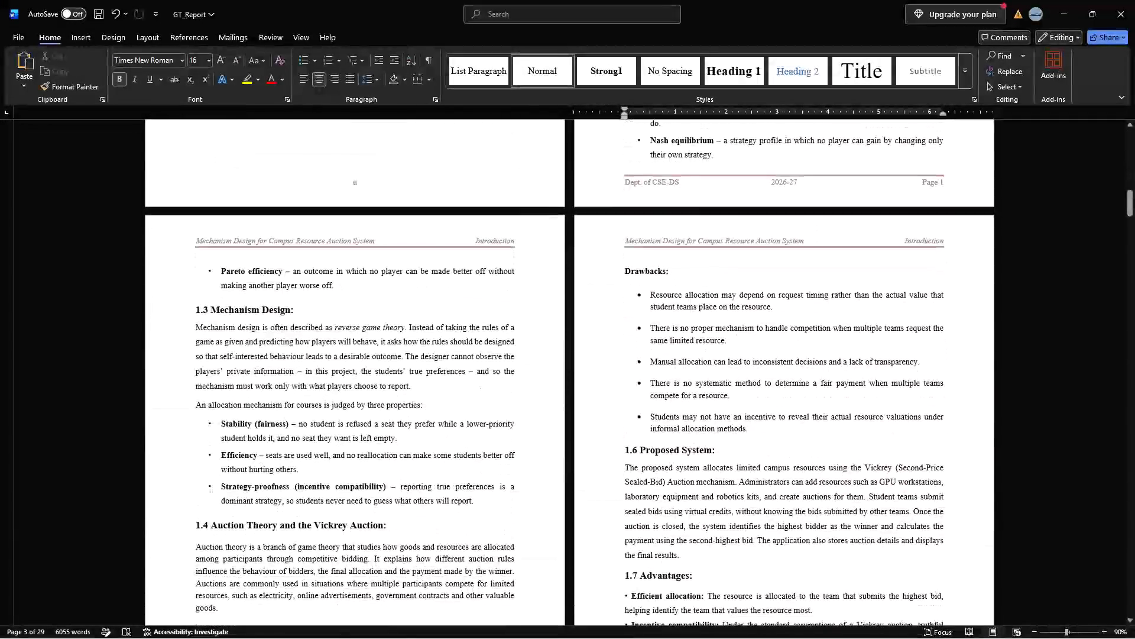
{"action": "scroll", "coordinate": [905, 453], "scroll_direction": "down", "scroll_amount": 19}
{"action": "scroll", "coordinate": [904, 467], "scroll_direction": "up", "scroll_amount": 1}
{"action": "scroll", "coordinate": [904, 467], "scroll_direction": "down", "scroll_amount": 16}
{"action": "scroll", "coordinate": [904, 466], "scroll_direction": "up", "scroll_amount": 1}
{"action": "scroll", "coordinate": [904, 466], "scroll_direction": "down", "scroll_amount": 14}
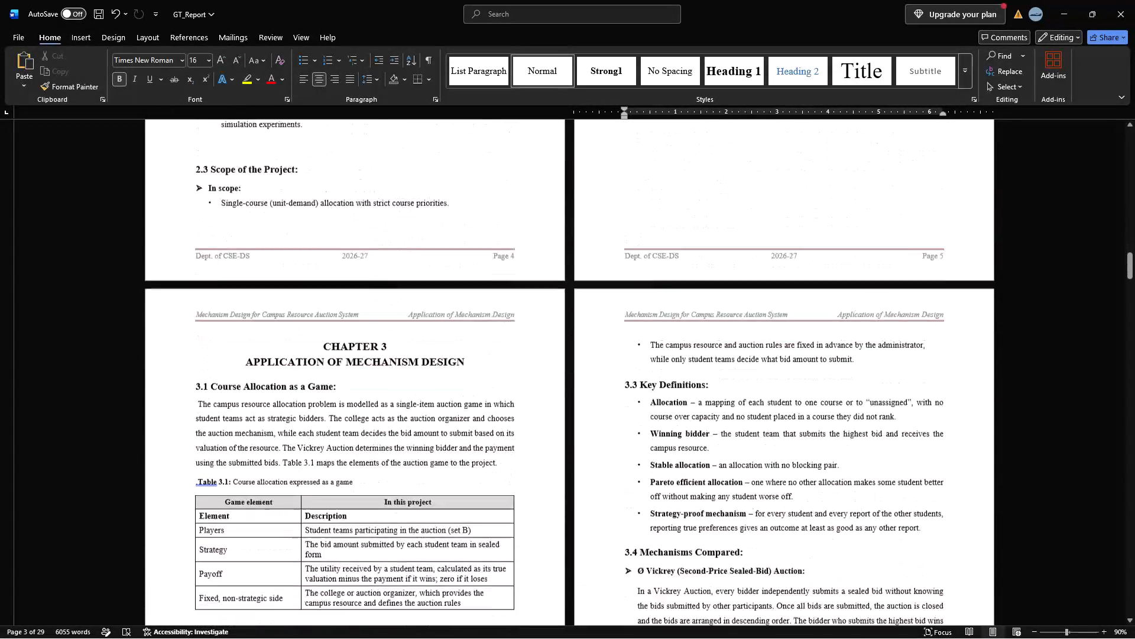
{"action": "scroll", "coordinate": [902, 471], "scroll_direction": "down", "scroll_amount": 20}
{"action": "scroll", "coordinate": [902, 471], "scroll_direction": "down", "scroll_amount": 16}
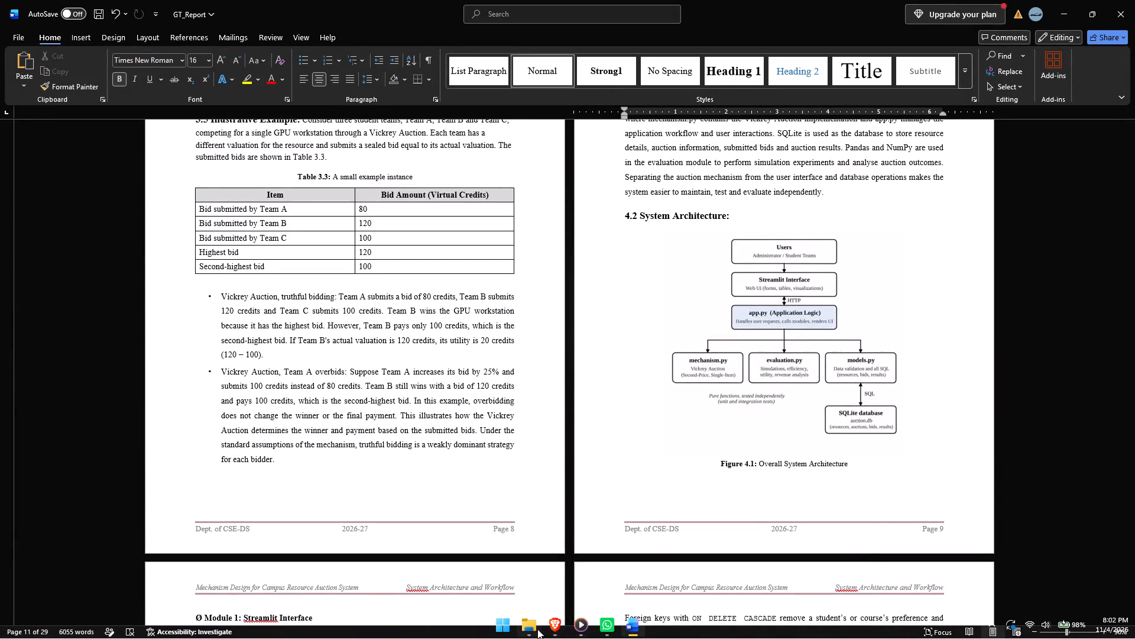
Switch to File Explorer and copy the gt_report_b7 PDF from the Downloads folder.
{"action": "left_click", "coordinate": [528, 629]}
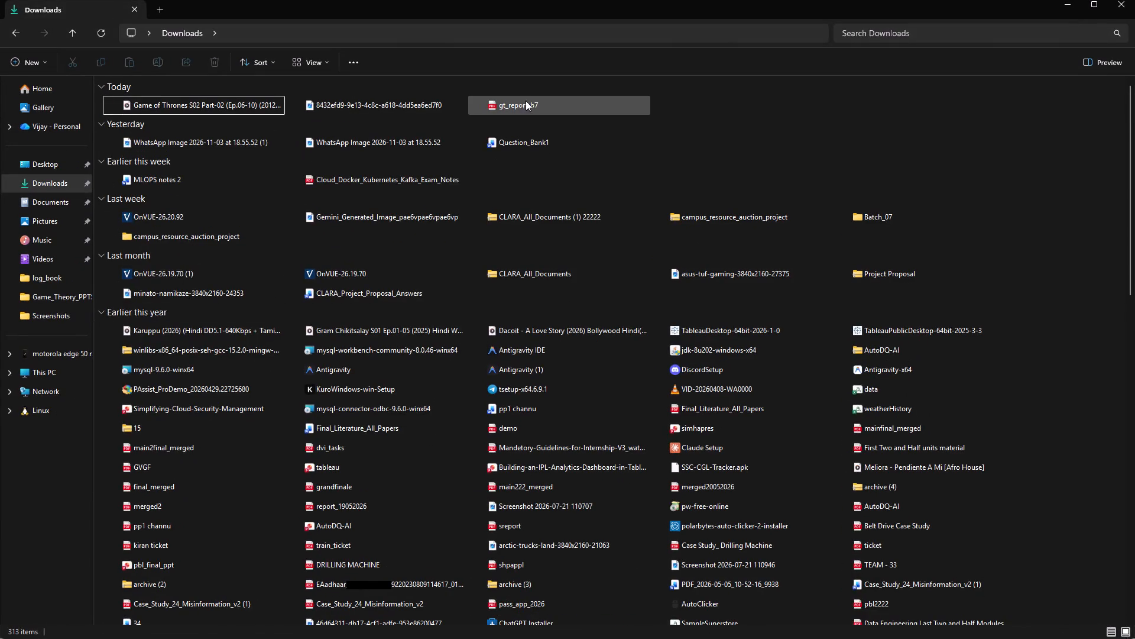
{"action": "left_click", "coordinate": [577, 106]}
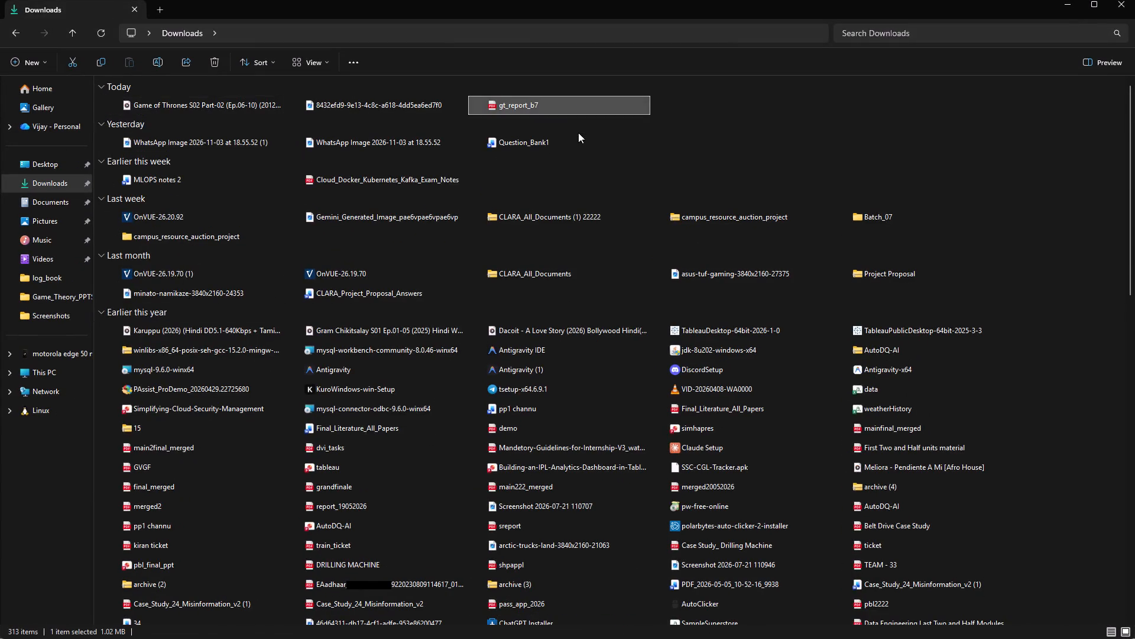
{"action": "left_click", "coordinate": [583, 101], "text": "ctrl"}
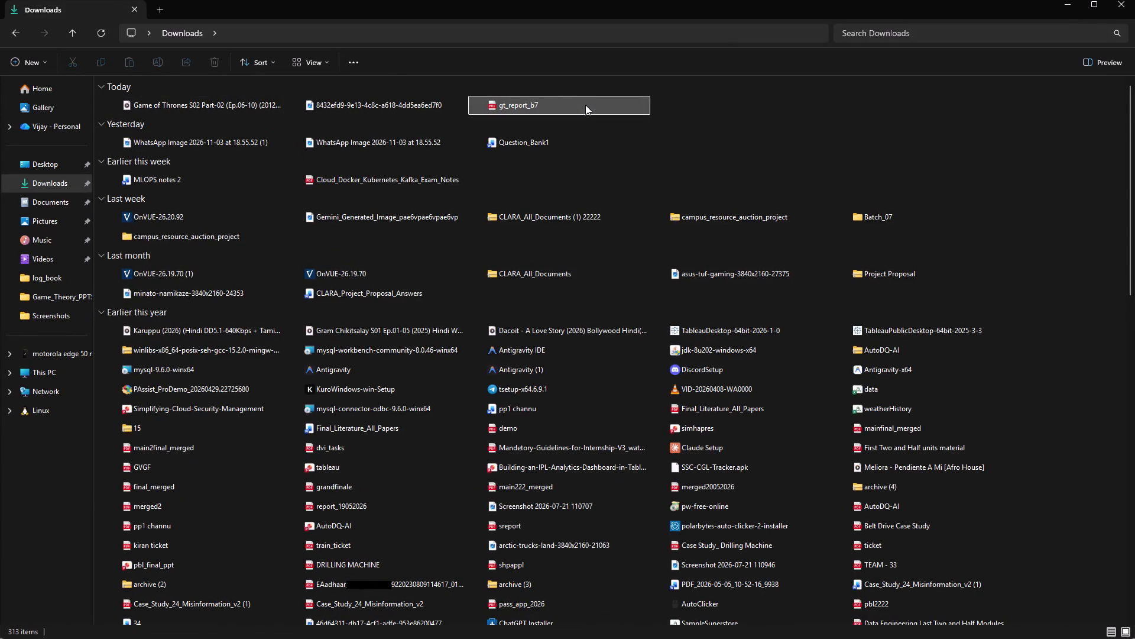
{"action": "key", "text": "ctrl+c"}
{"action": "left_click", "coordinate": [783, 108]}
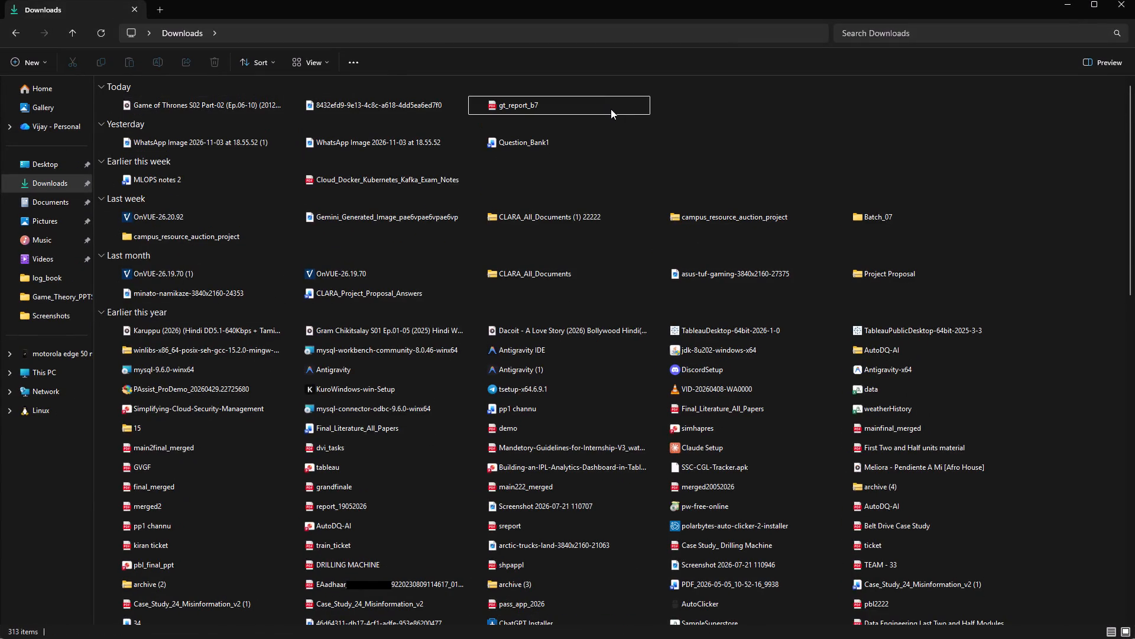
{"action": "left_click", "coordinate": [611, 109]}
{"action": "key", "text": "ctrl+c"}
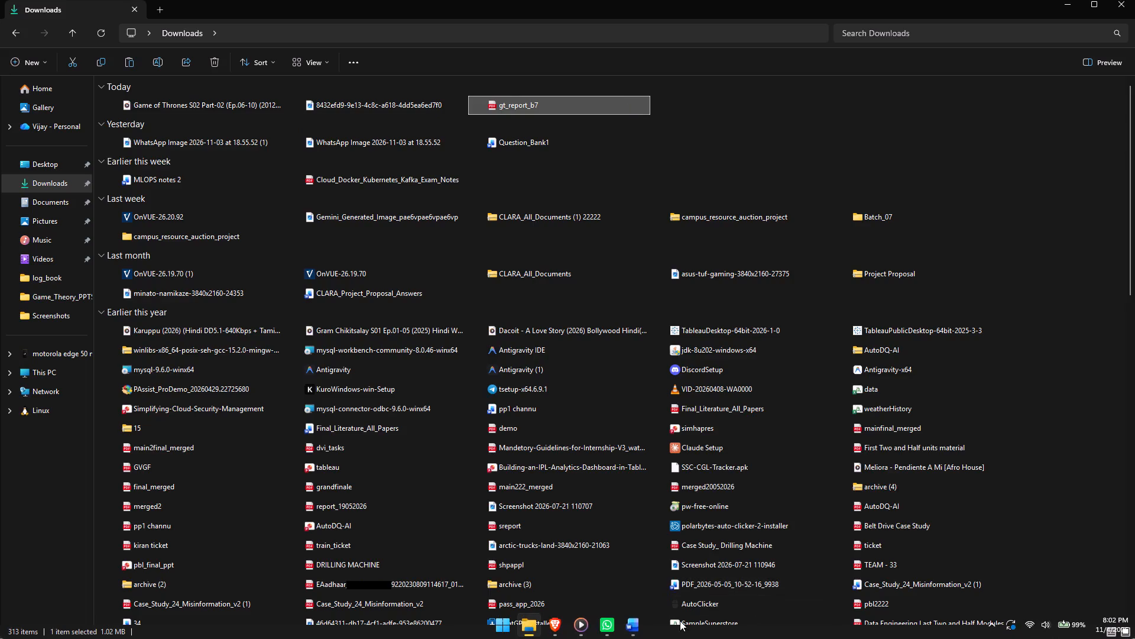
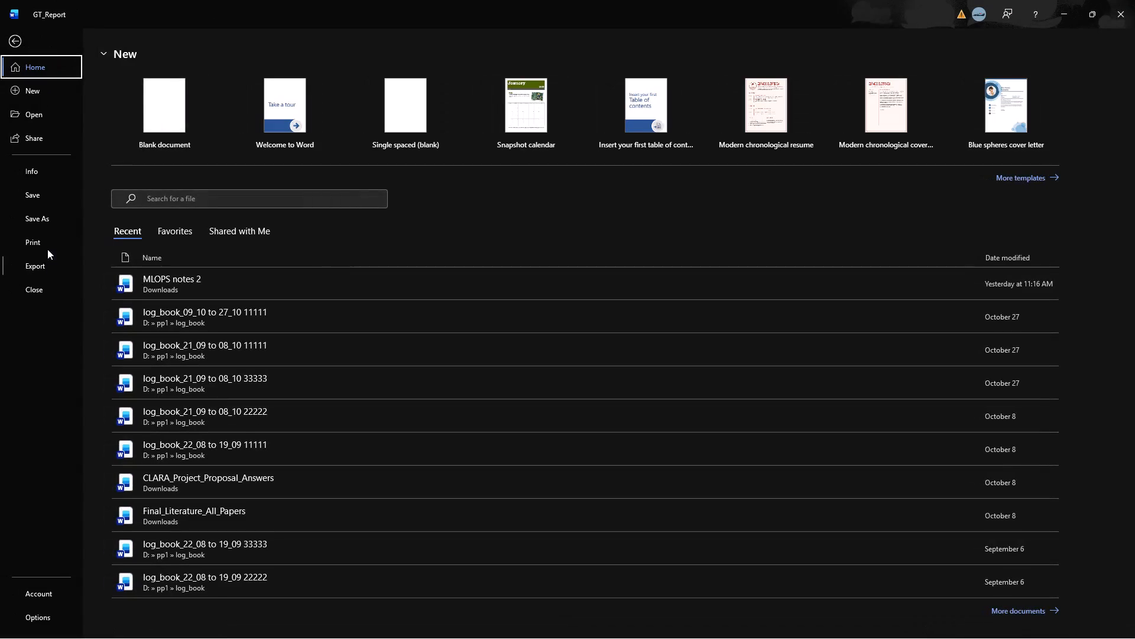
Save a copy of the report as a Word document named GT_Report_b7 in the personal OneDrive Documents folder.
{"action": "left_click", "coordinate": [45, 220]}
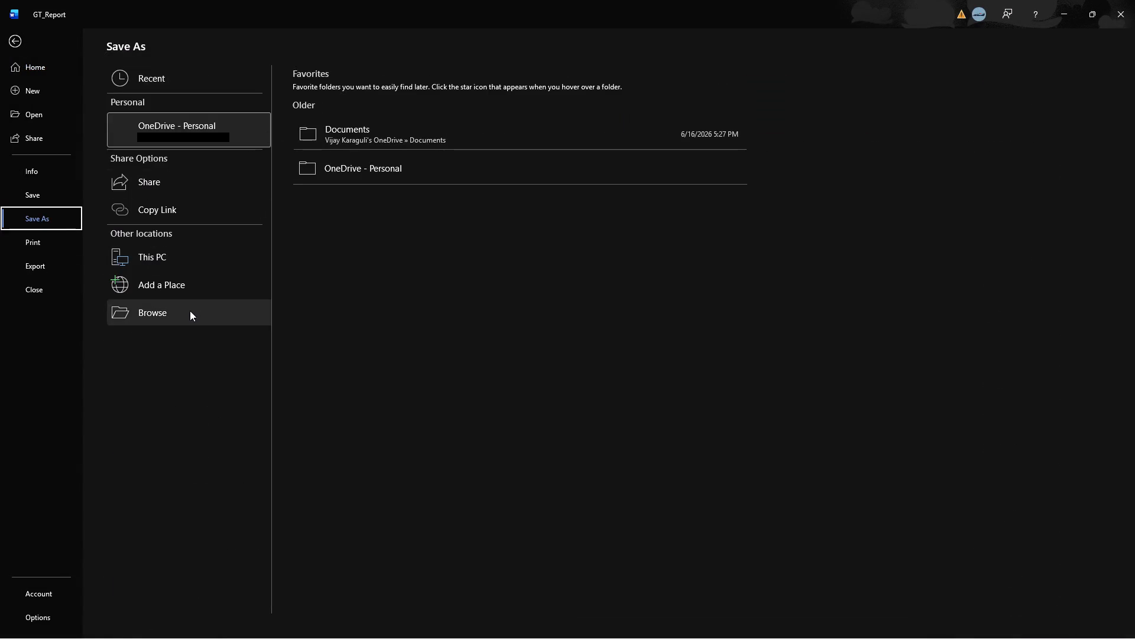
{"action": "left_click", "coordinate": [190, 311]}
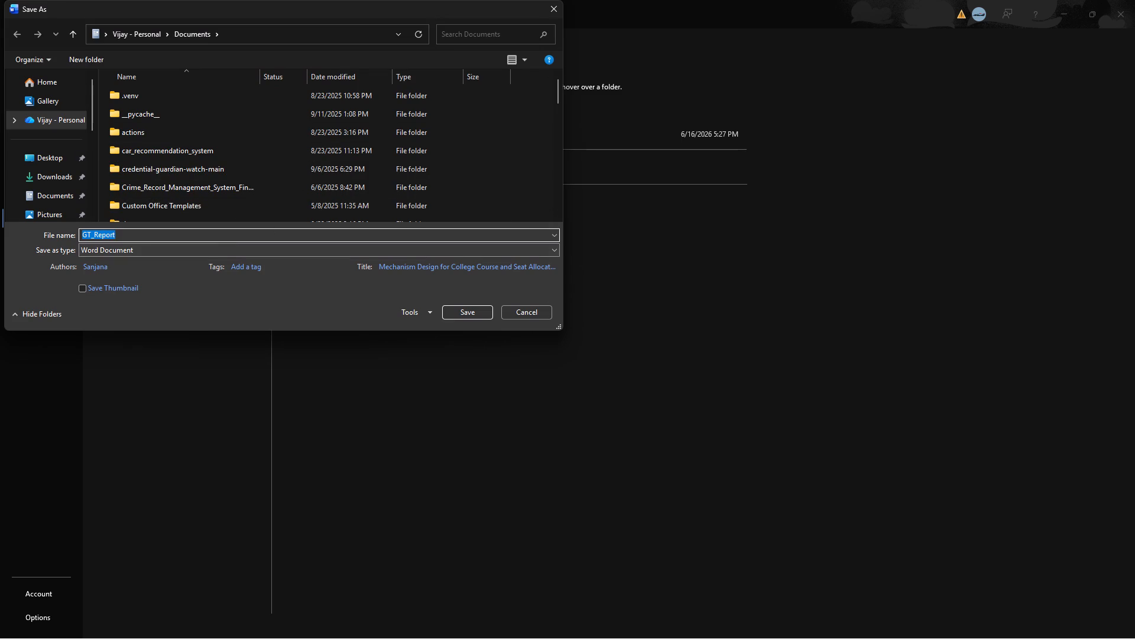
{"action": "left_click", "coordinate": [222, 233]}
{"action": "key", "text": "shift+underscore"}
{"action": "key", "text": "b"}
{"action": "key", "text": "7"}
{"action": "key", "text": "Return"}
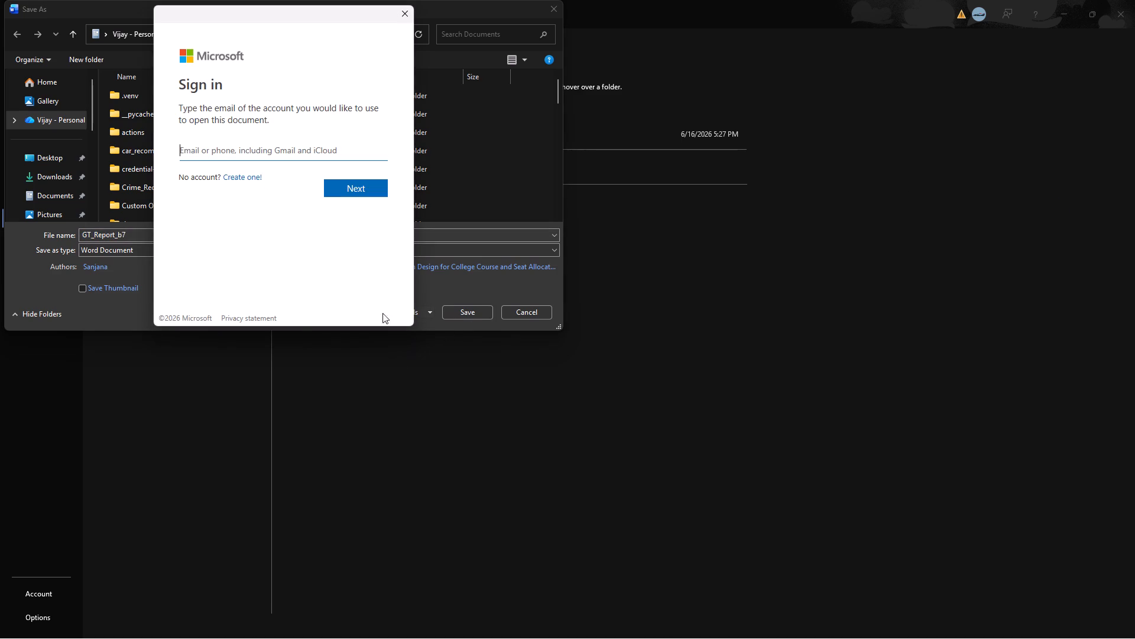
Start entering the account email in the Microsoft sign-in form.
{"action": "left_click", "coordinate": [282, 146]}
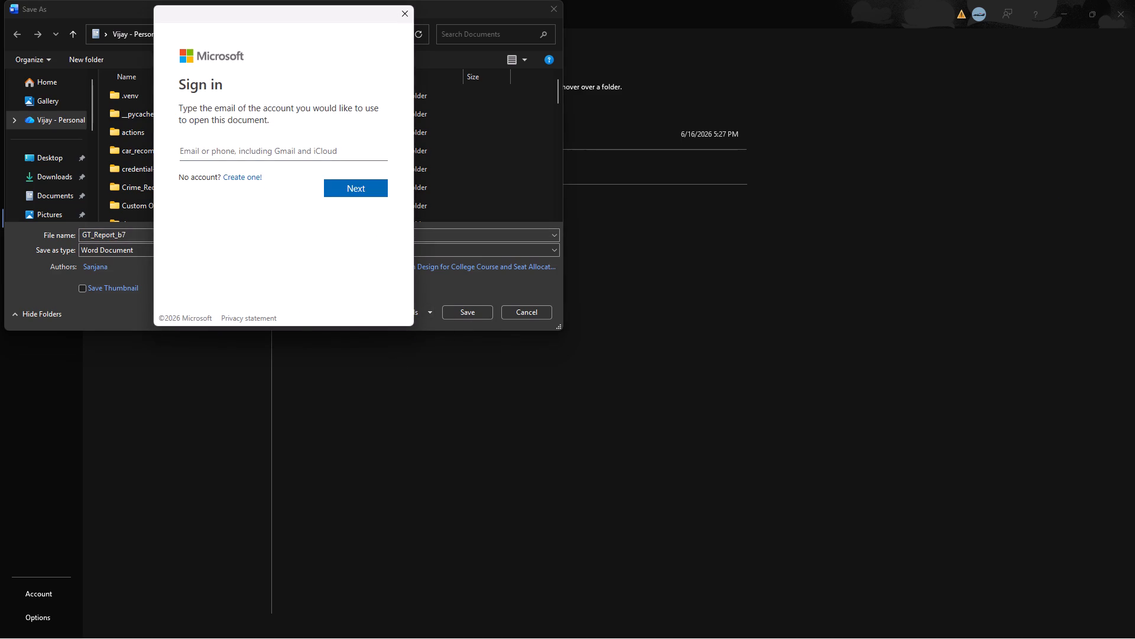
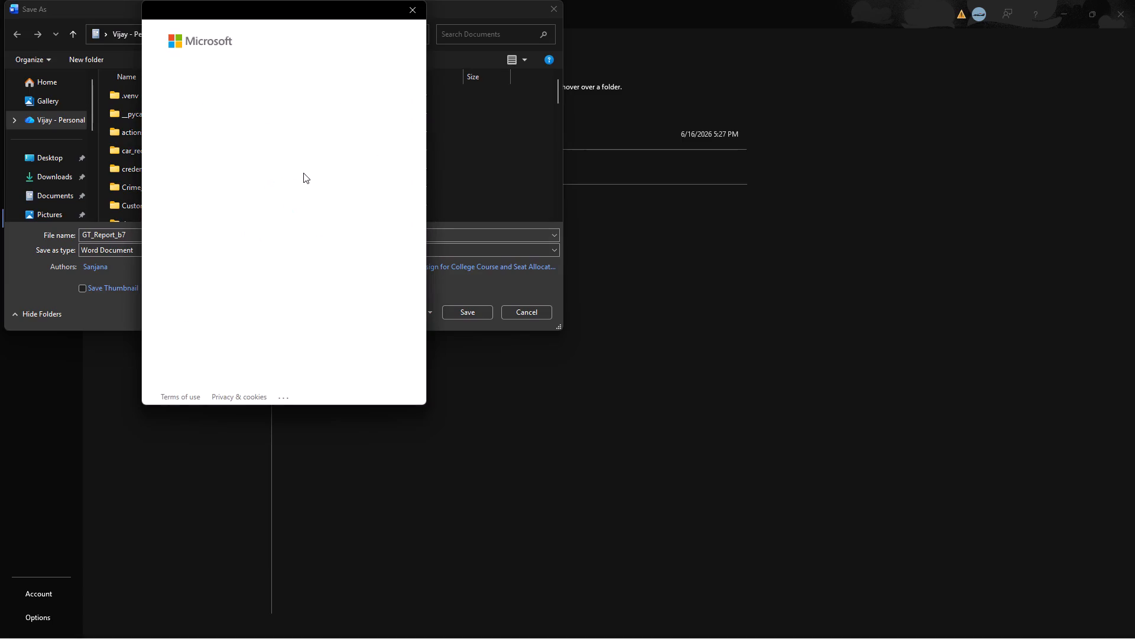
Complete the Microsoft account sign-in to finish saving GT_Report_b7 to the personal OneDrive.
{"action": "left_click", "coordinate": [381, 171]}
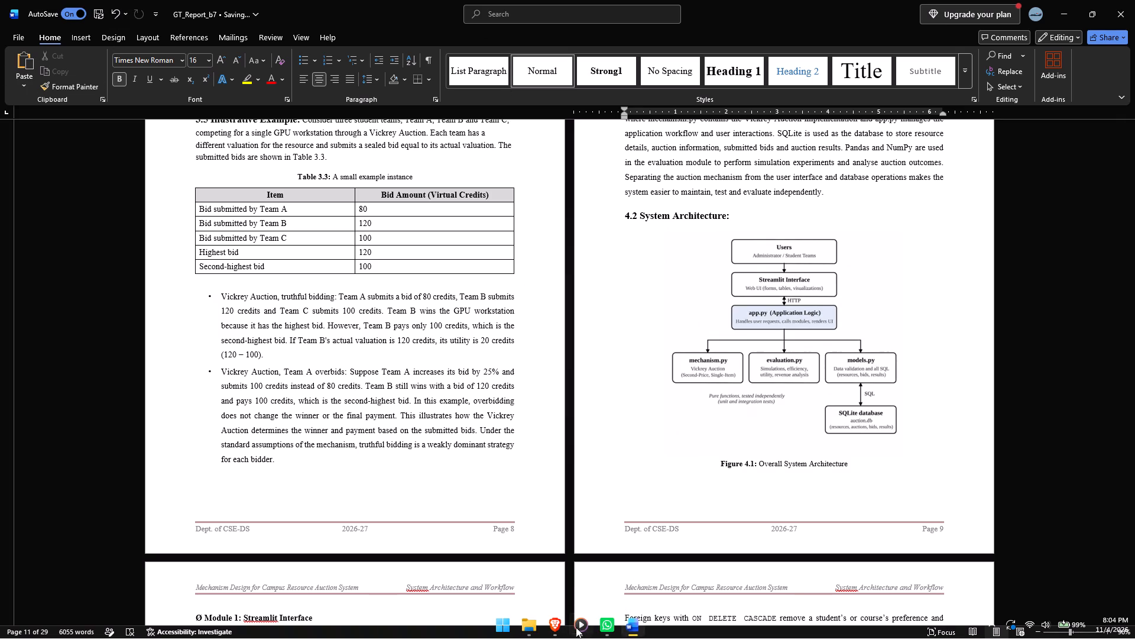
Check where the GT_Report_b7 Word file is stored, using the refreshed Downloads folder in File Explorer and the document's file details in Word.
{"action": "left_click", "coordinate": [531, 631]}
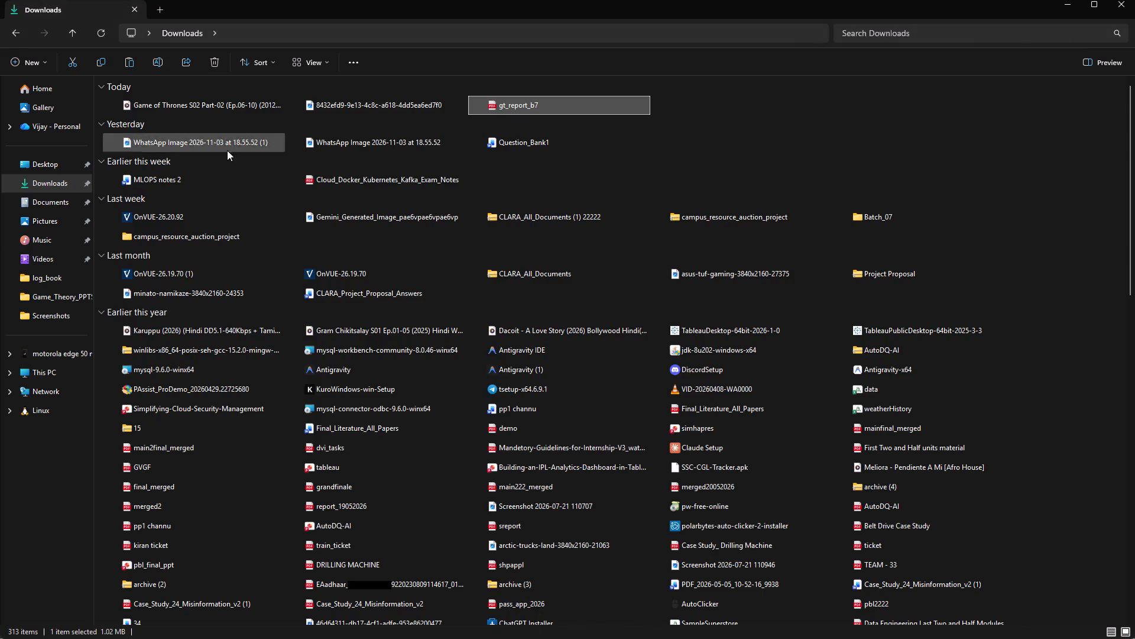
{"action": "left_click", "coordinate": [33, 180]}
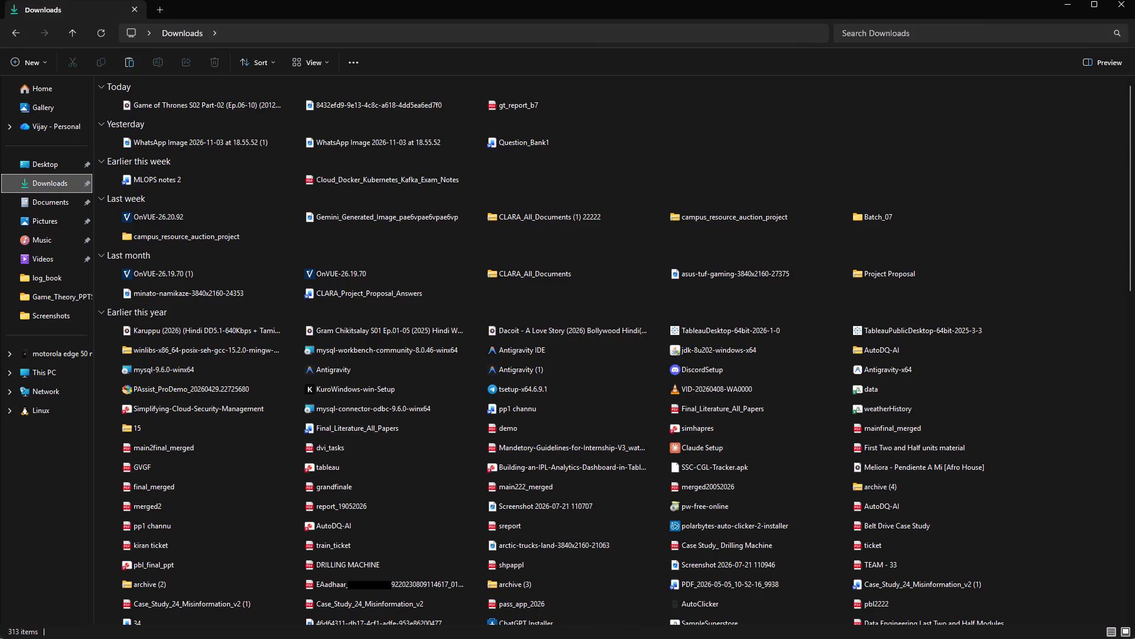
{"action": "left_click", "coordinate": [95, 37]}
{"action": "double_click", "coordinate": [98, 37]}
{"action": "key", "text": "alt+Tab"}
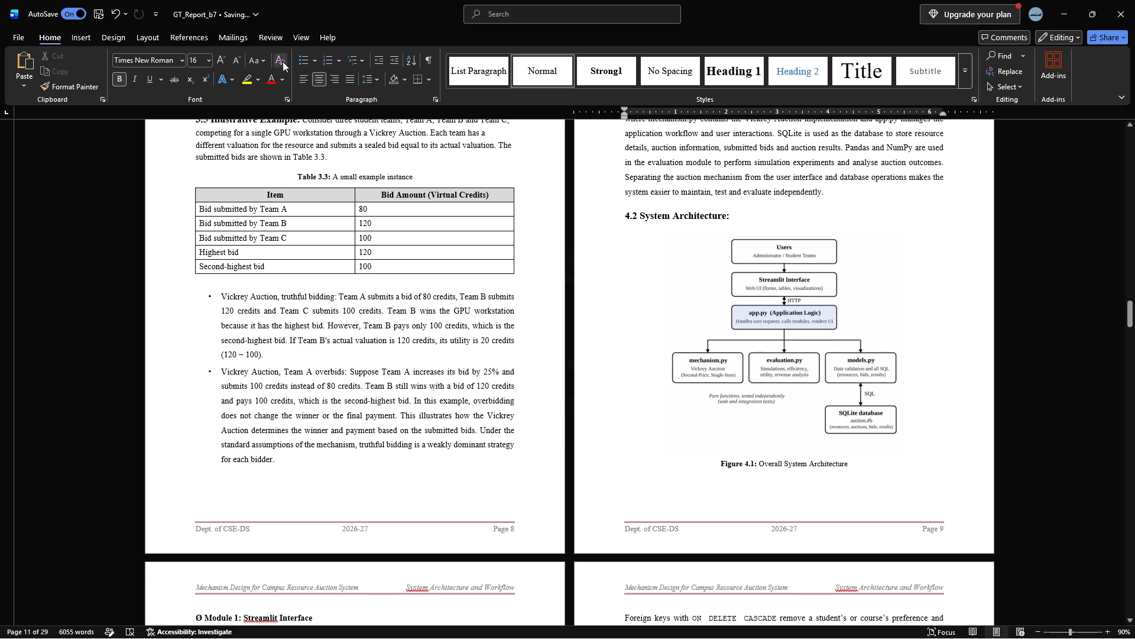
{"action": "left_click", "coordinate": [227, 12]}
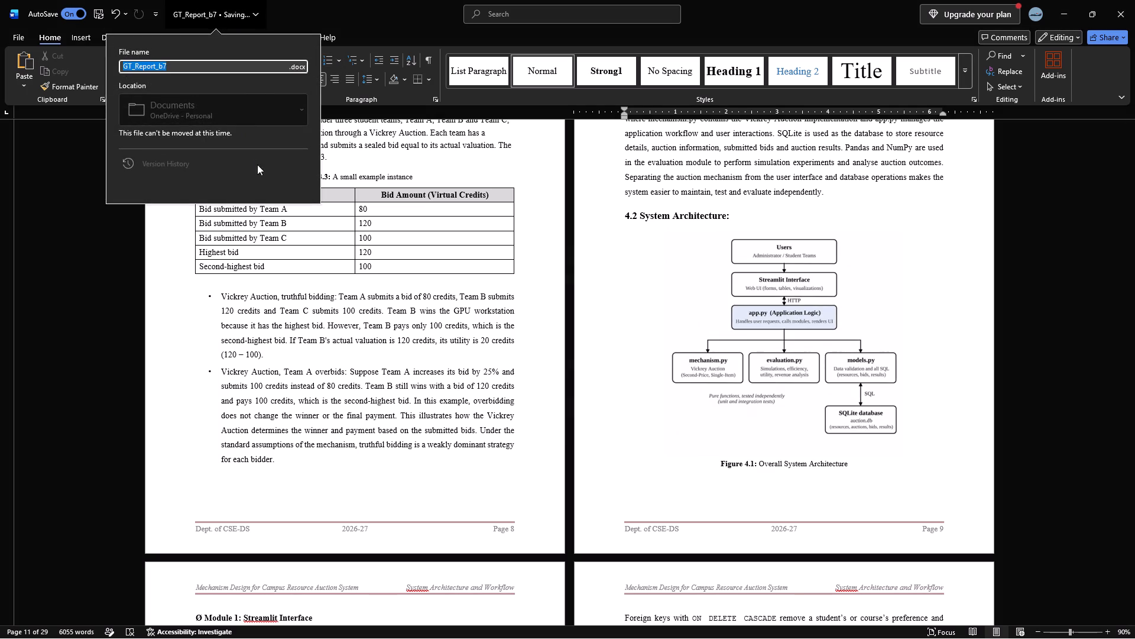
{"action": "left_click", "coordinate": [355, 201]}
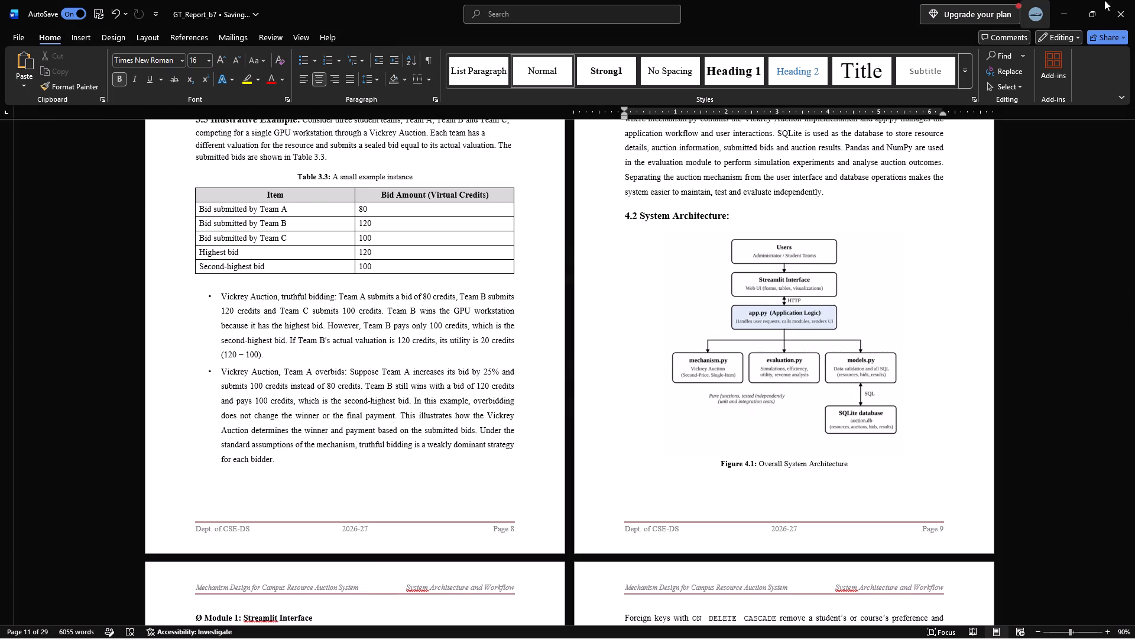
Save a copy of the report as a Word document named GT_Report_b7 in the Downloads folder, and close the document.
{"action": "left_click", "coordinate": [1068, 21]}
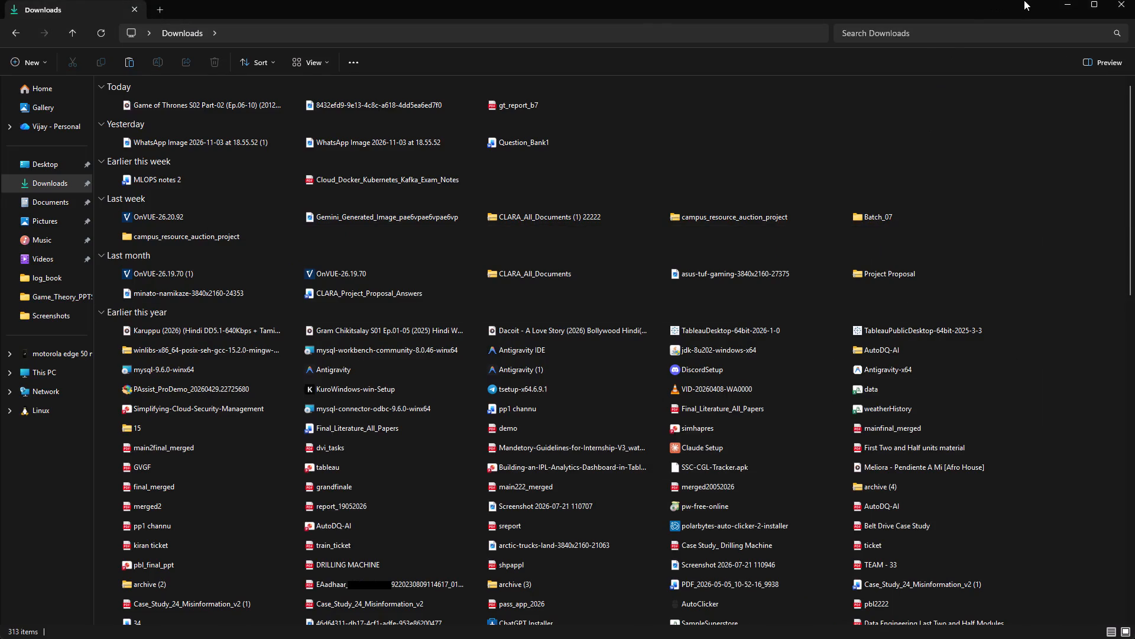
{"action": "key", "text": "alt+Tab"}
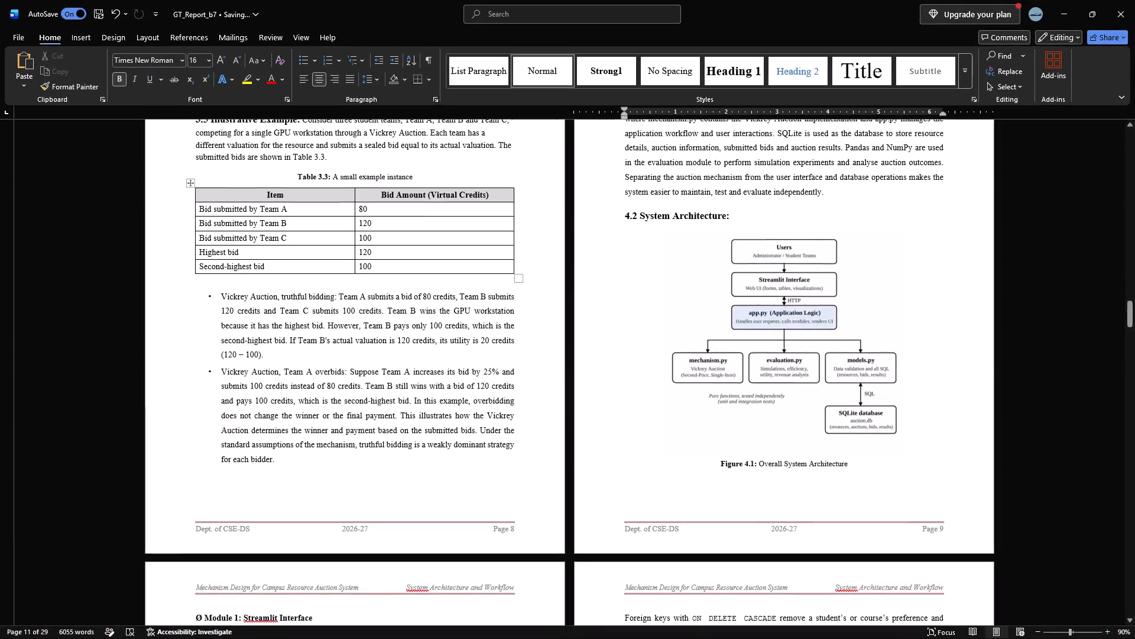
{"action": "left_click", "coordinate": [24, 43]}
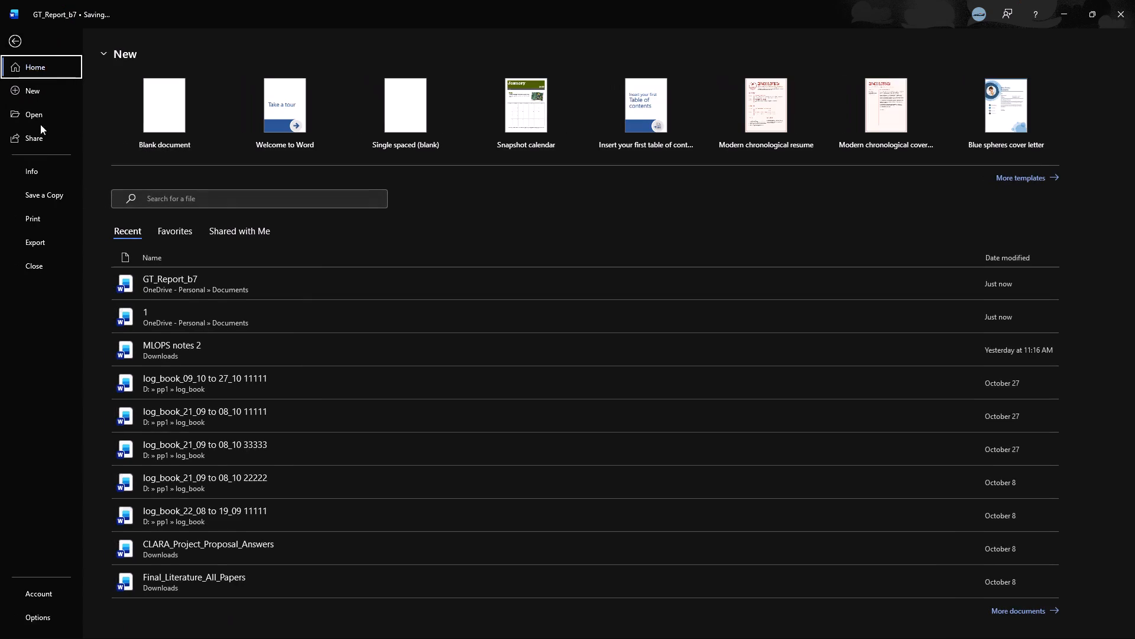
{"action": "left_click", "coordinate": [56, 192]}
{"action": "left_click", "coordinate": [176, 316]}
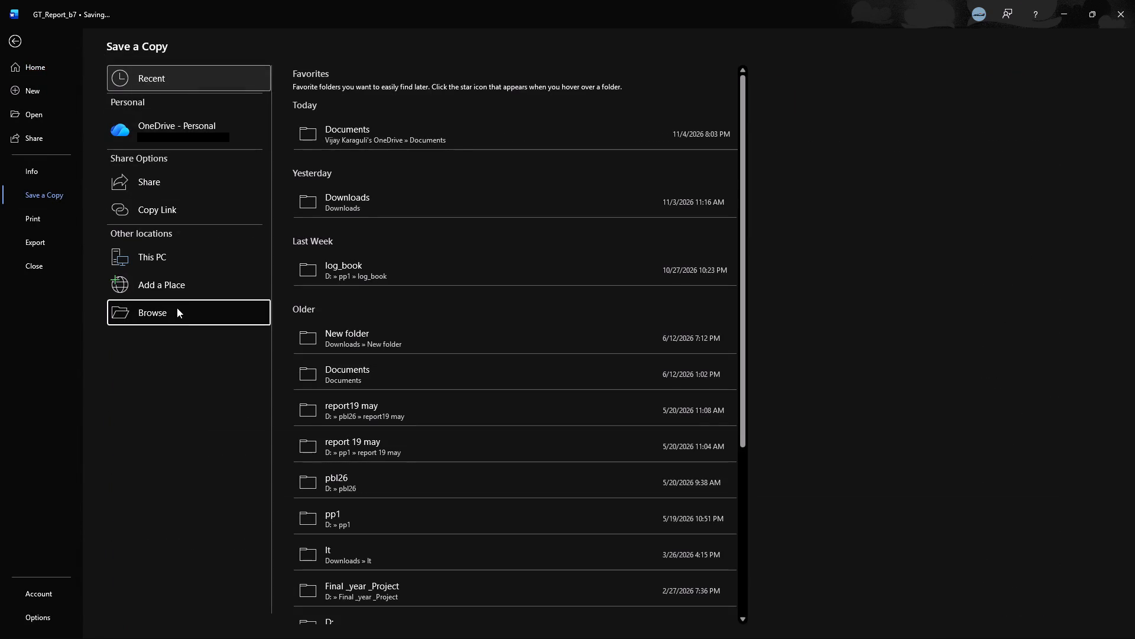
{"action": "left_click", "coordinate": [177, 308]}
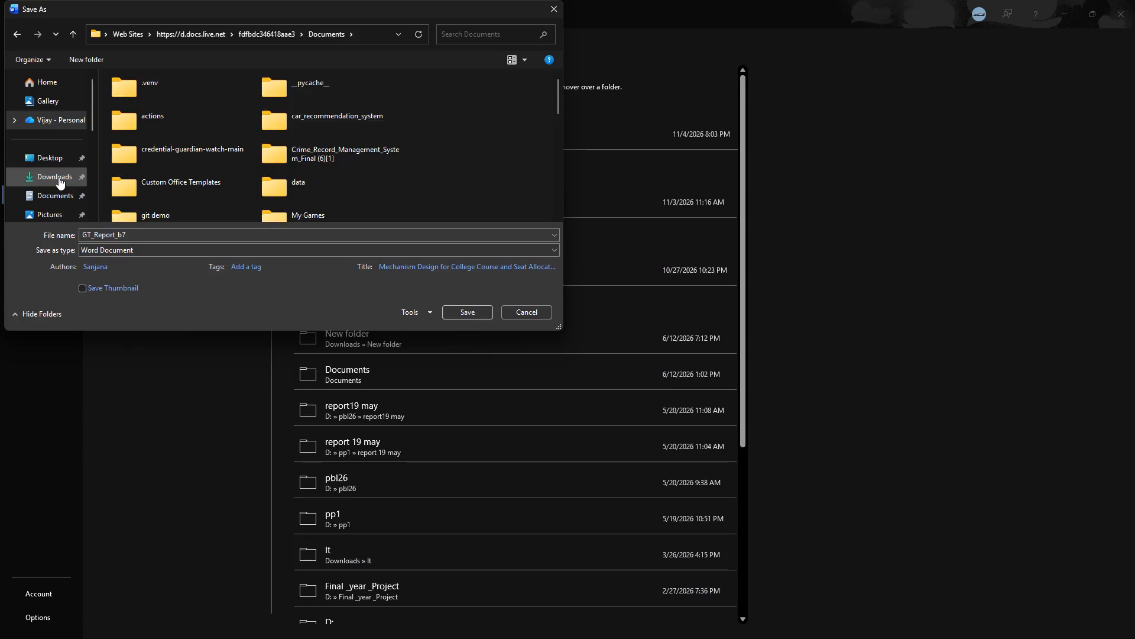
{"action": "left_click", "coordinate": [59, 177]}
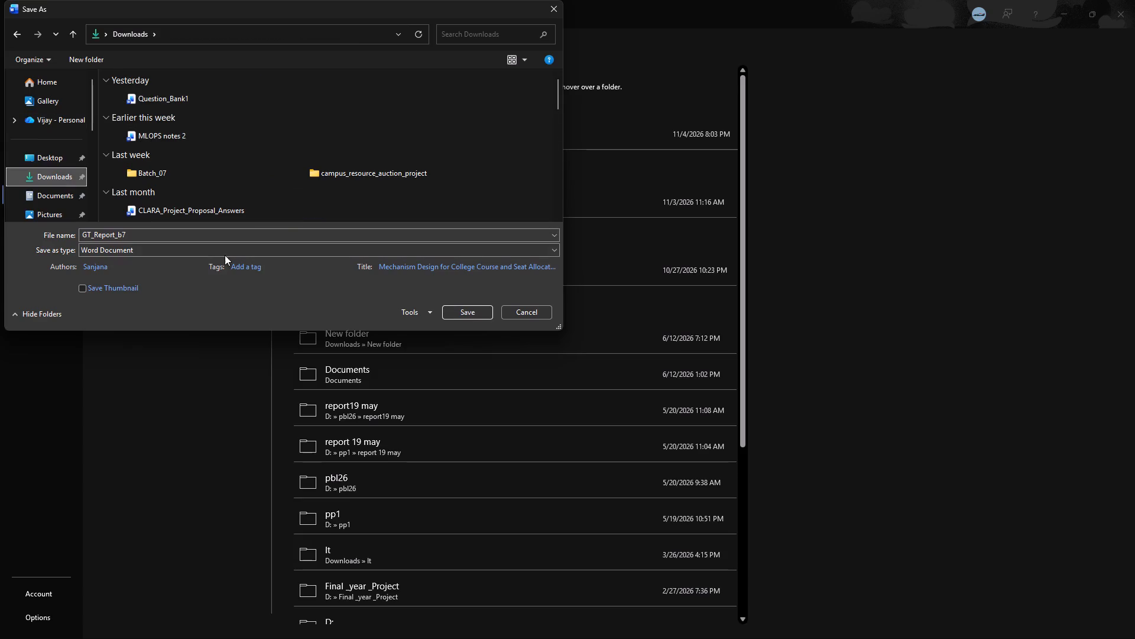
{"action": "left_click", "coordinate": [198, 234]}
{"action": "left_click", "coordinate": [458, 308]}
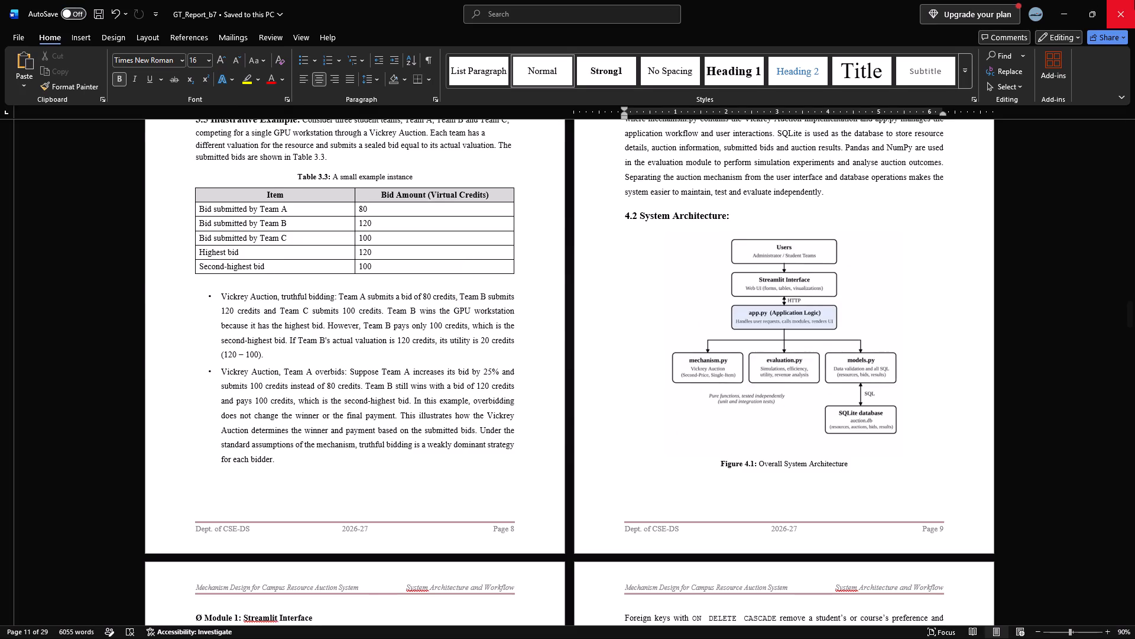
{"action": "left_click", "coordinate": [1134, 0]}
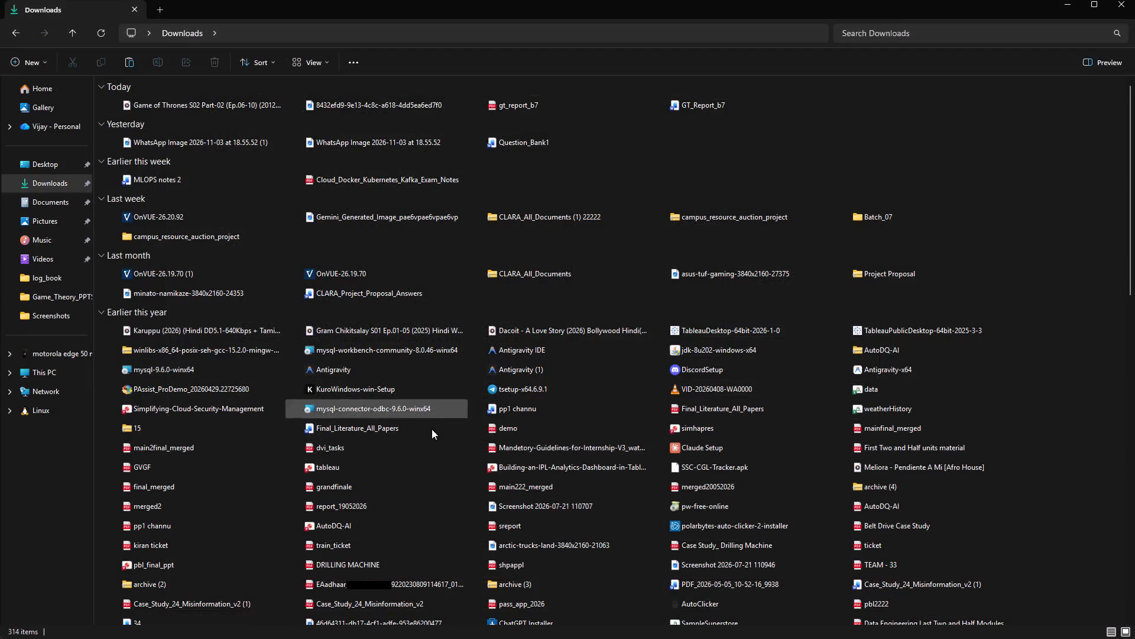